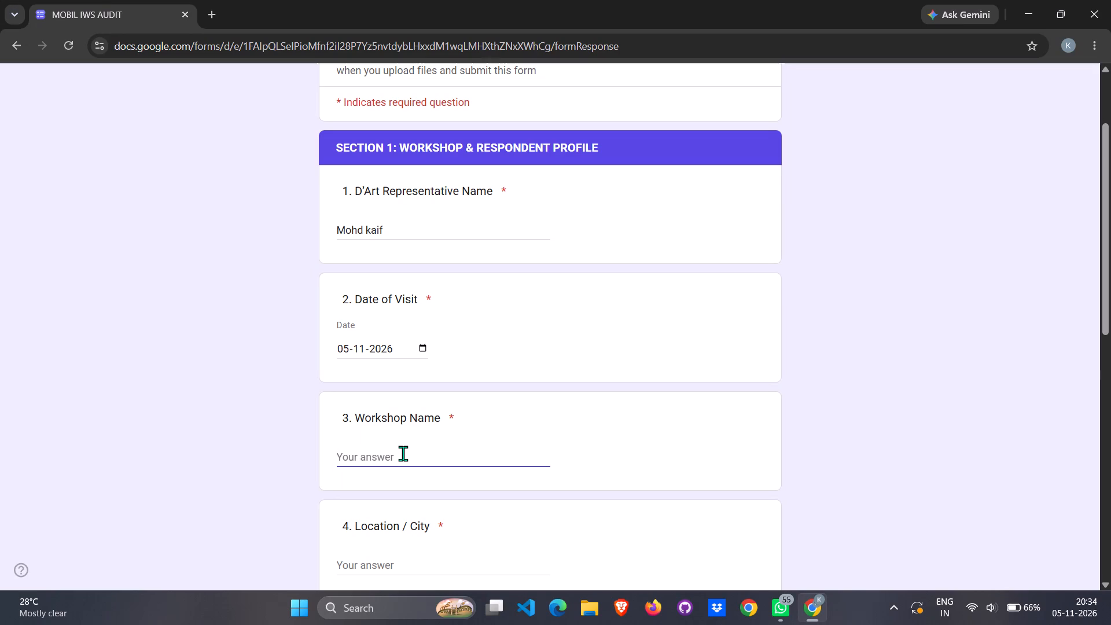
Enter "shree auto care" as the answer to question 3, Workshop Name.
{"action": "type", "text": "shree"}
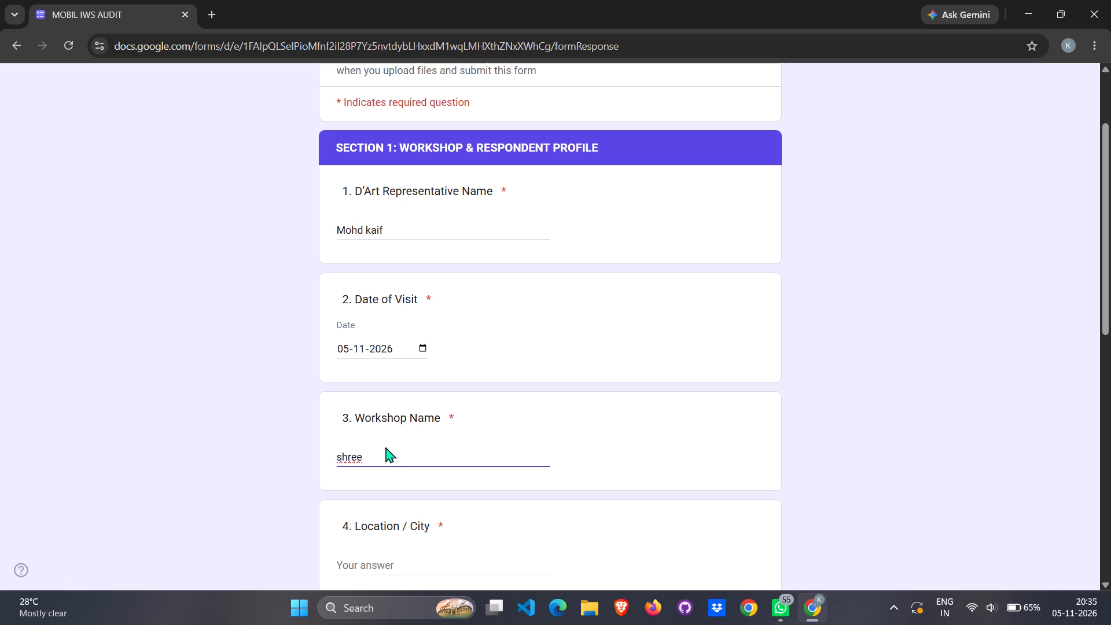
{"action": "key", "text": "space"}
{"action": "type", "text": "aut"}
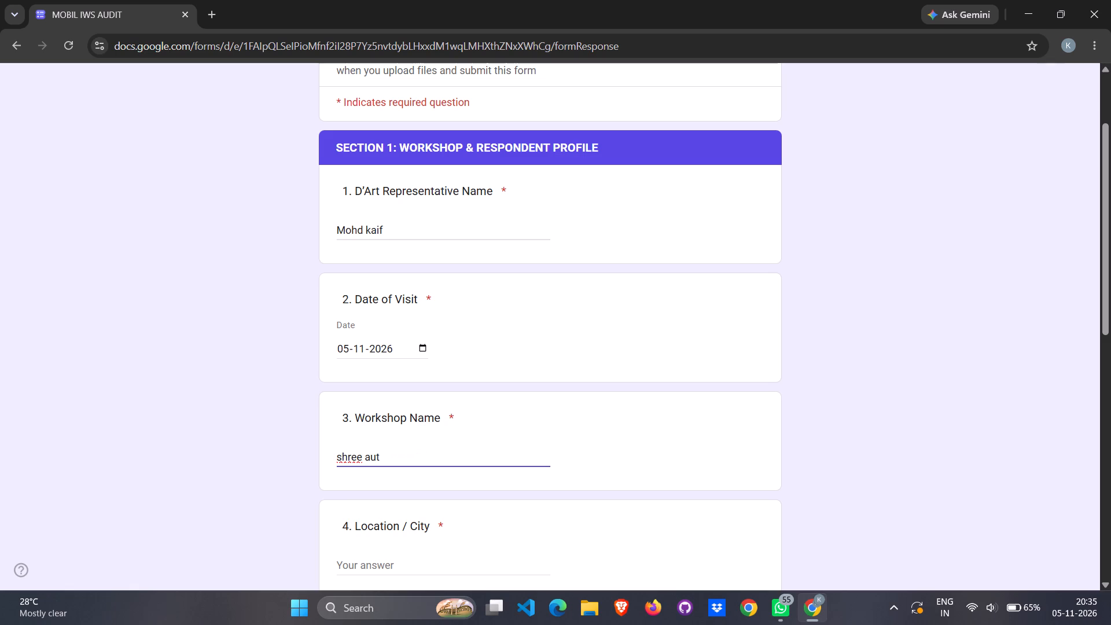
{"action": "type", "text": "o care"}
Fill in question 4, Location / City, with "thathwade chowk pune".
{"action": "scroll", "coordinate": [391, 537], "scroll_direction": "down", "scroll_amount": 2}
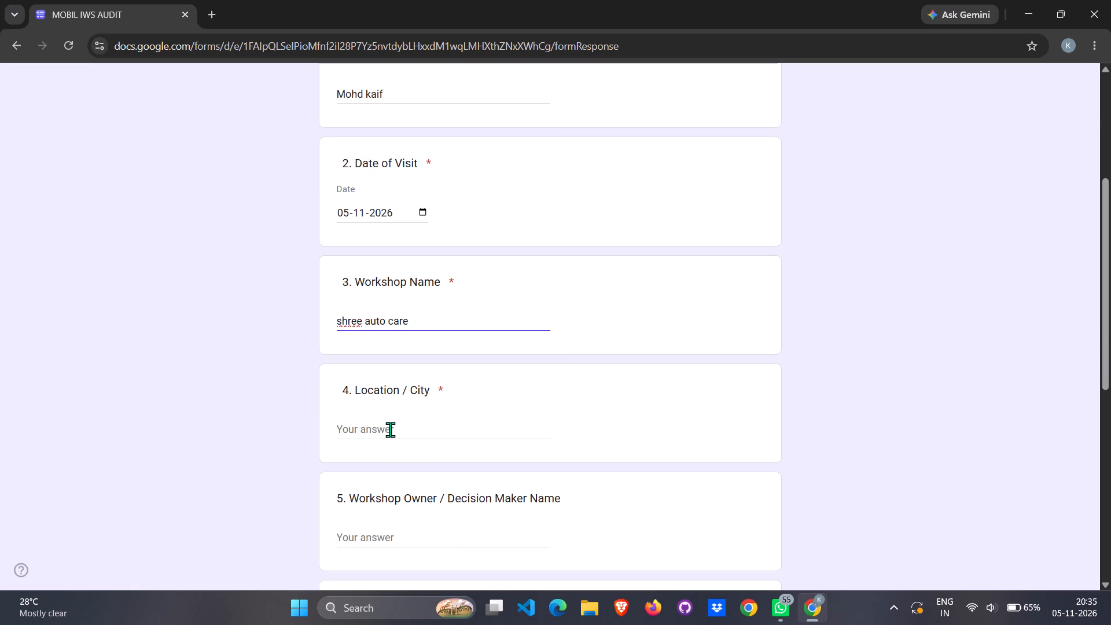
{"action": "left_click", "coordinate": [388, 428]}
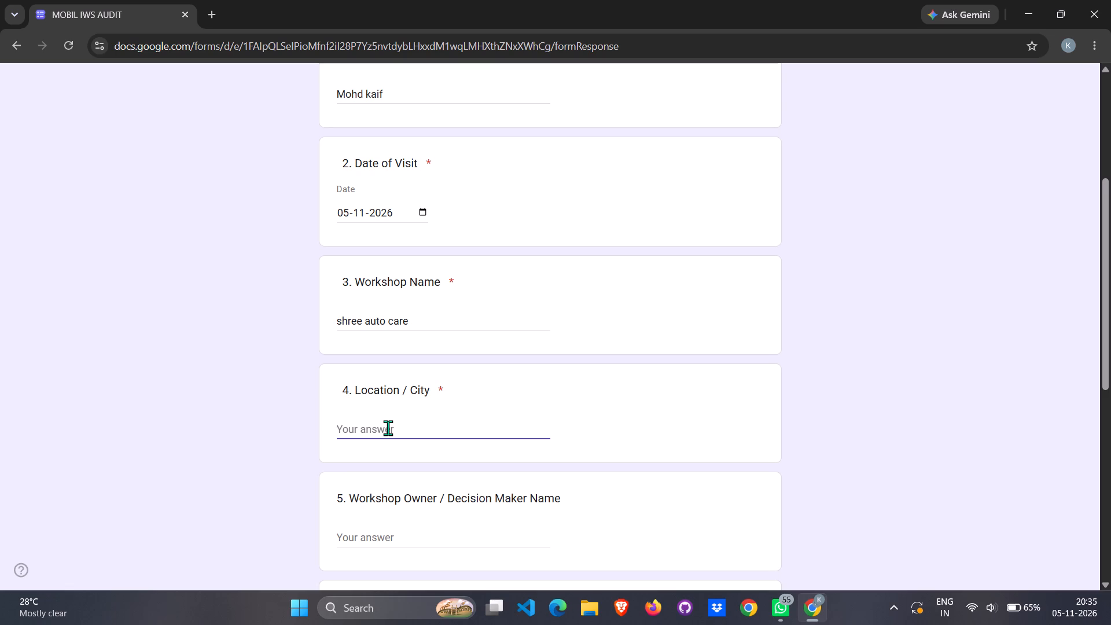
{"action": "type", "text": "thath"}
{"action": "type", "text": "wade chow"}
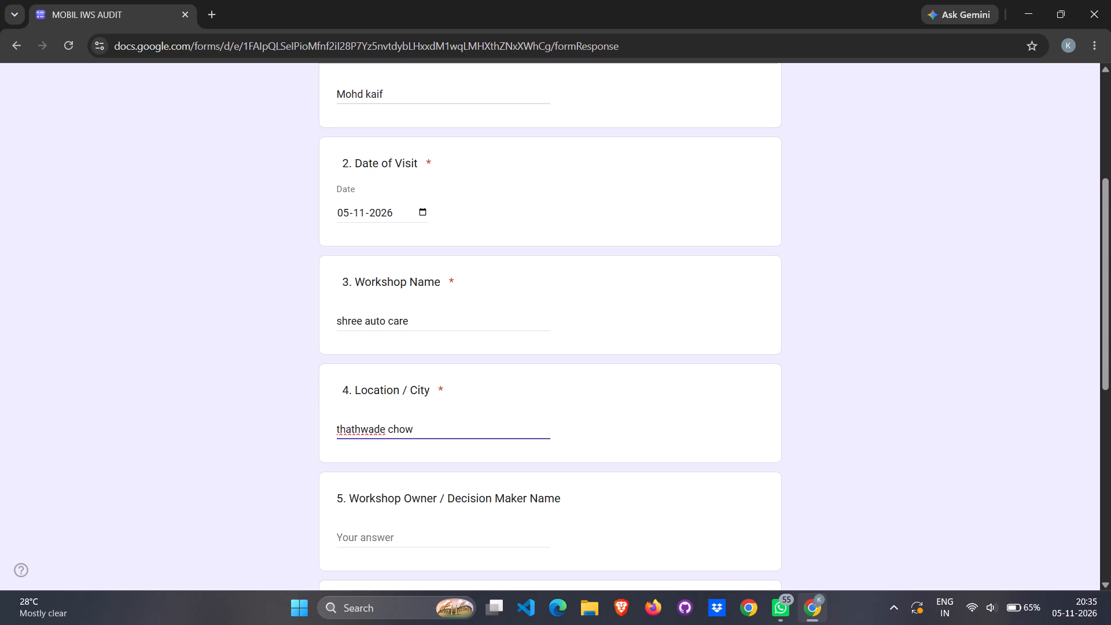
{"action": "type", "text": "k pune"}
Open the answer to question 5, Workshop Owner / Decision Maker Name, for entry.
{"action": "scroll", "coordinate": [435, 413], "scroll_direction": "down", "scroll_amount": 1}
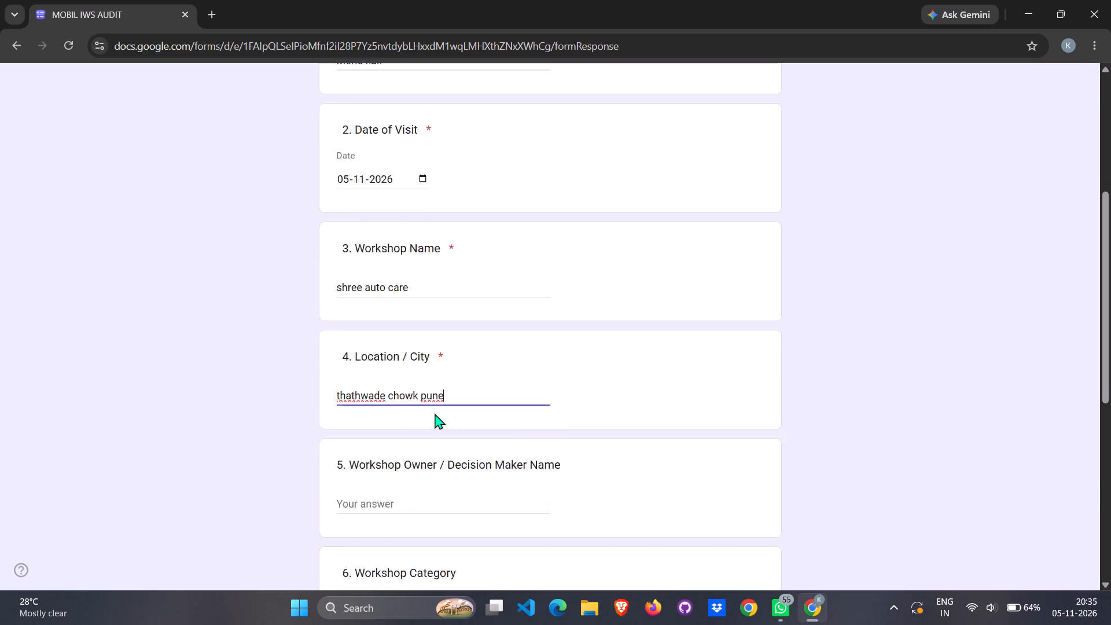
{"action": "scroll", "coordinate": [435, 413], "scroll_direction": "down", "scroll_amount": 3}
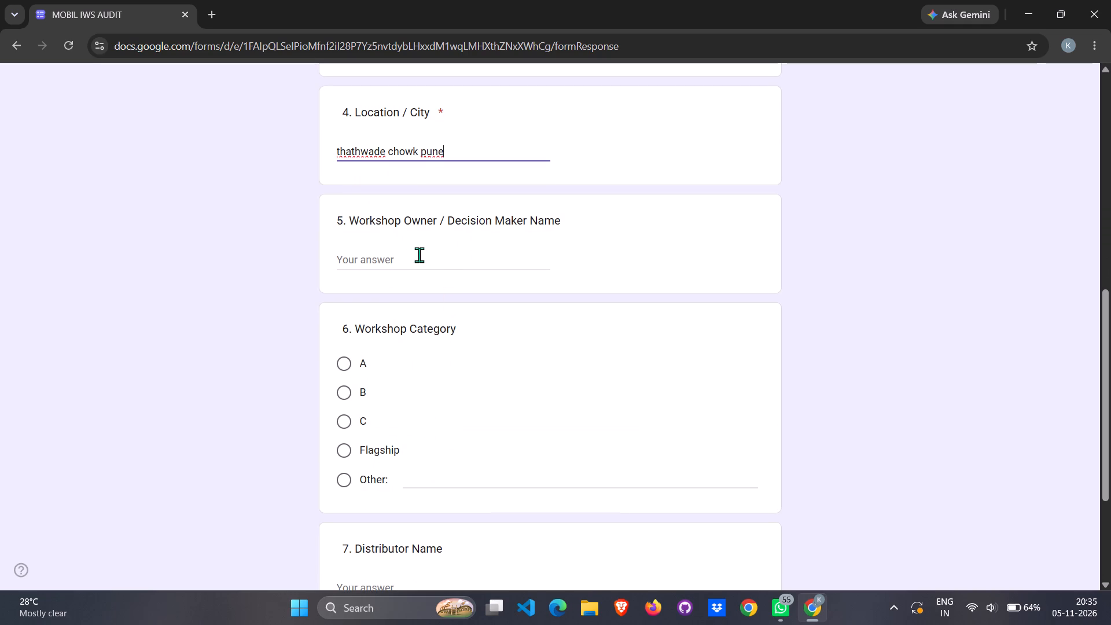
{"action": "left_click", "coordinate": [414, 255]}
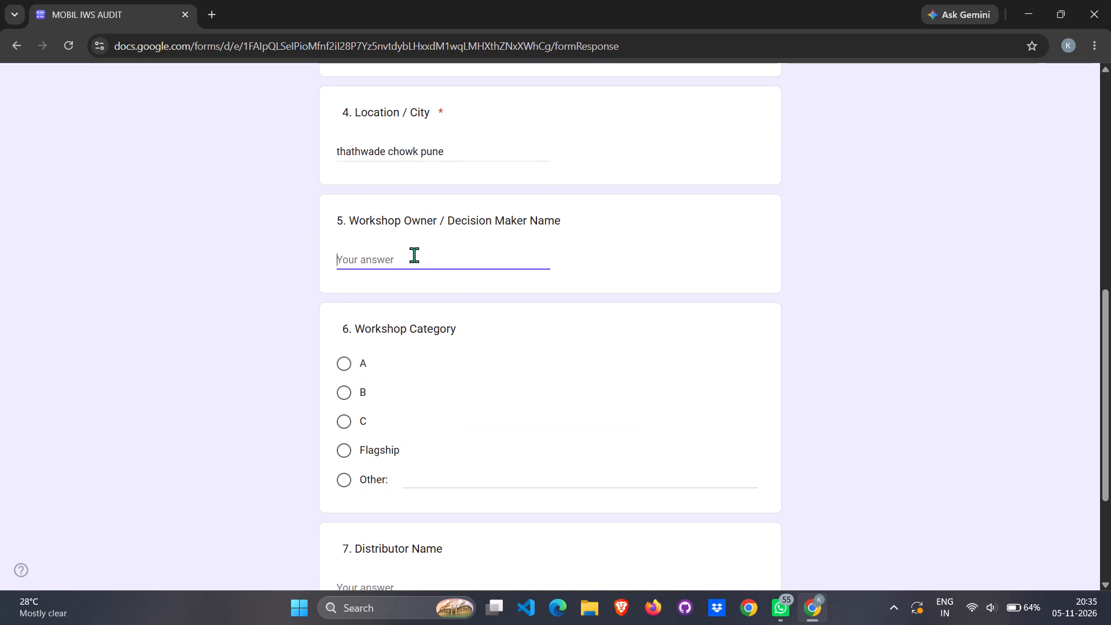
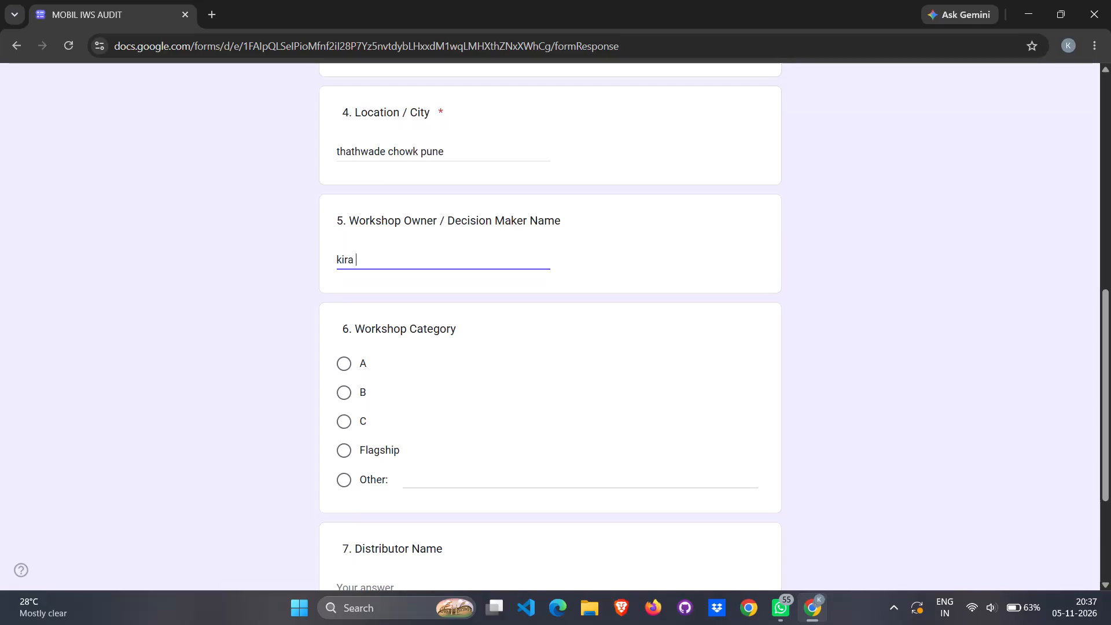
Complete the workshop owner's name as the answer to question 5, Workshop Owner / Decision Maker Name.
{"action": "key", "text": "BackSpace"}
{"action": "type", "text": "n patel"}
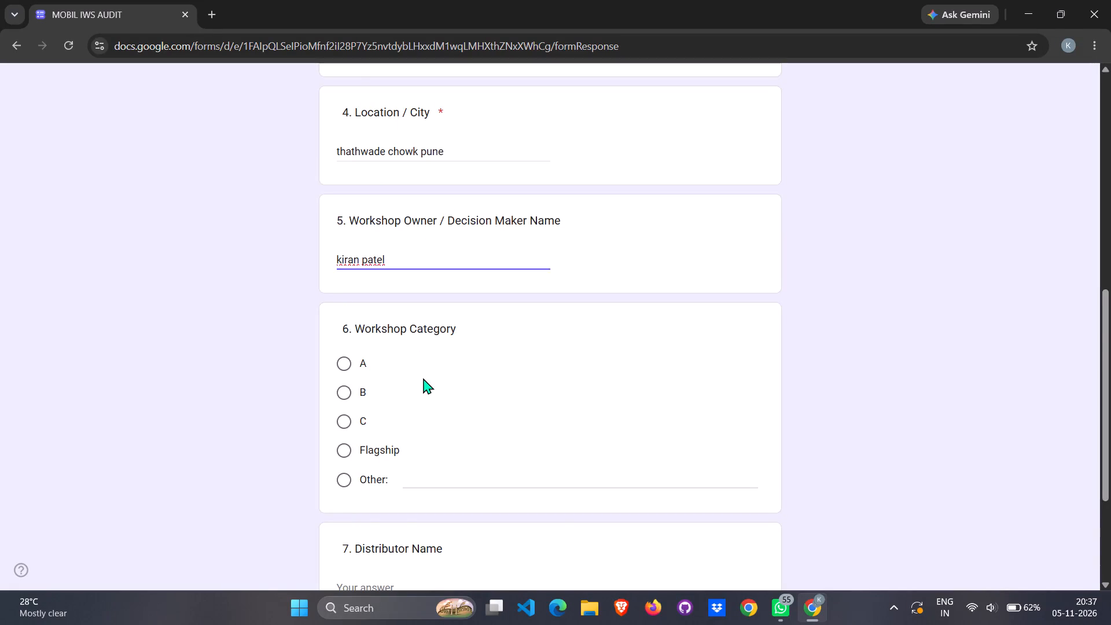
Choose category B as the answer to question 6, Workshop Category.
{"action": "scroll", "coordinate": [423, 378], "scroll_direction": "down", "scroll_amount": 2}
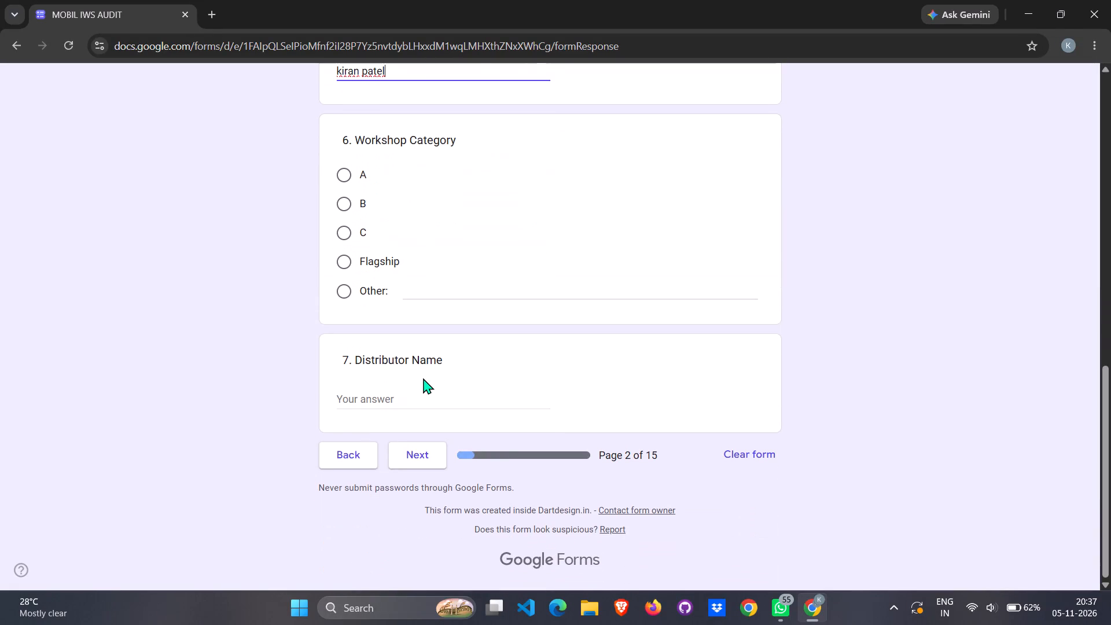
{"action": "scroll", "coordinate": [423, 378], "scroll_direction": "up", "scroll_amount": 1}
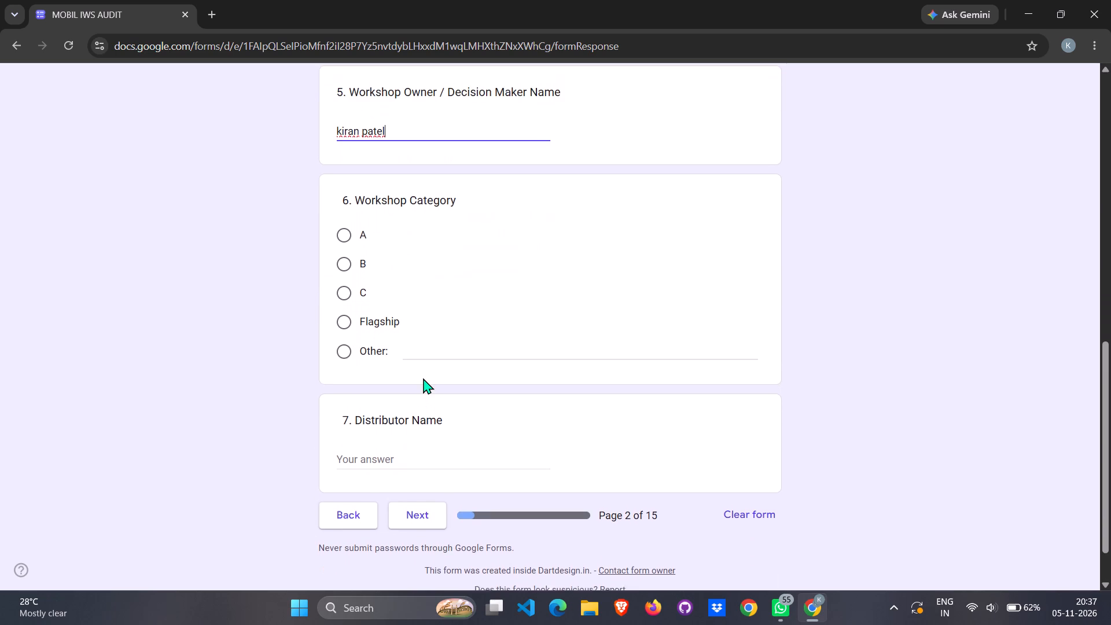
{"action": "scroll", "coordinate": [423, 378], "scroll_direction": "up", "scroll_amount": 1}
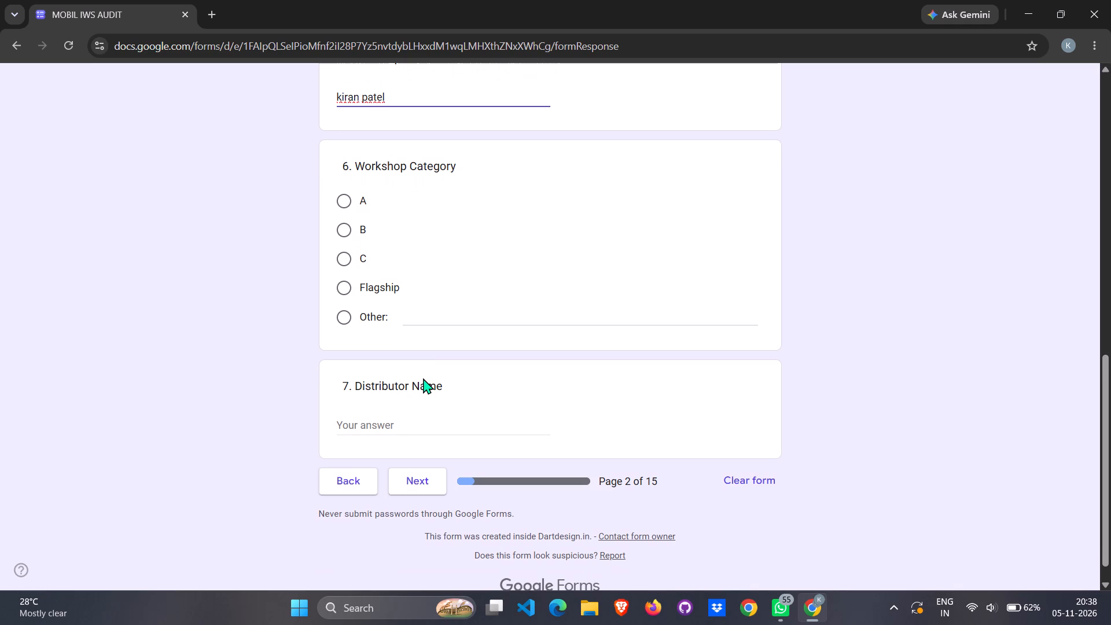
{"action": "left_click", "coordinate": [343, 229]}
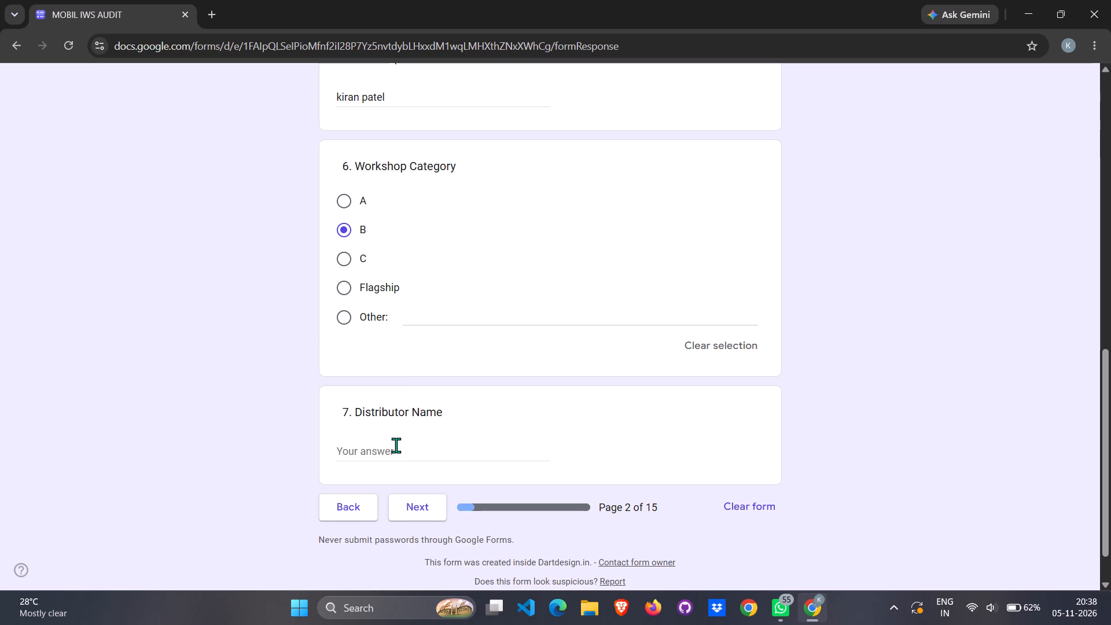
Enter "raka agency" as the answer to question 7, Distributor Name, and continue to the next form page.
{"action": "left_click", "coordinate": [396, 447]}
{"action": "type", "text": "raka agency"}
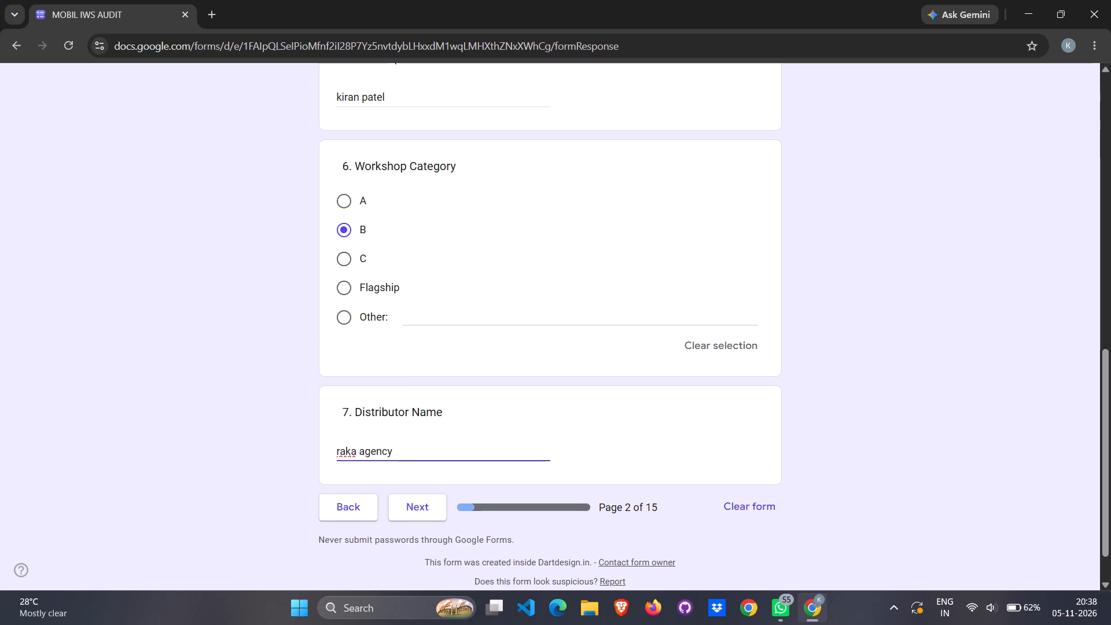
{"action": "left_click", "coordinate": [412, 509]}
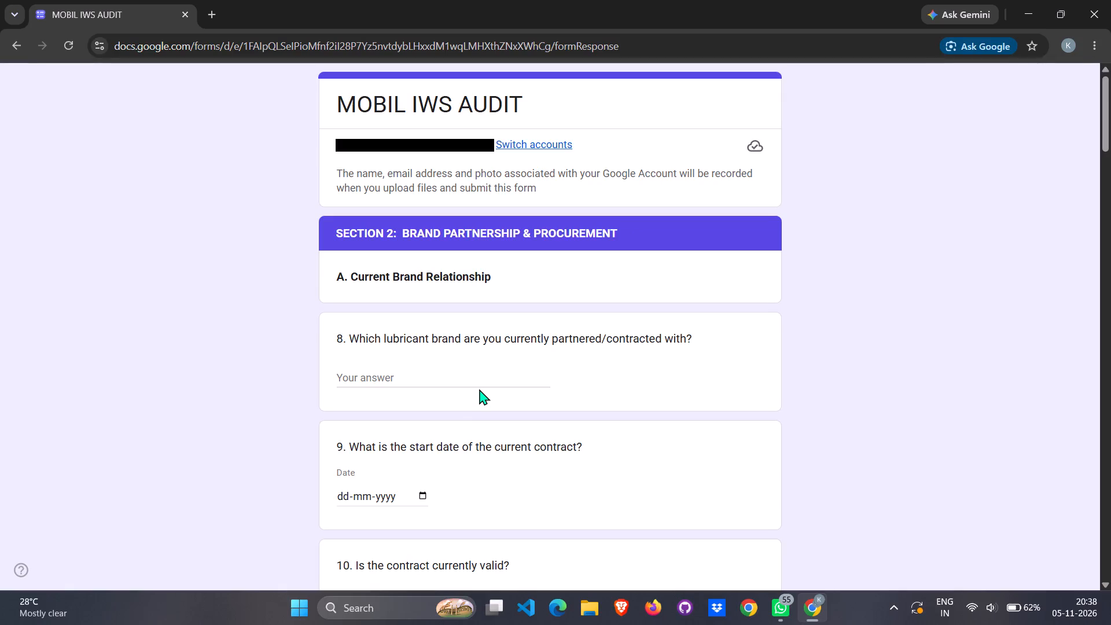
Enter "mobil" as the answer to question 8 about the currently contracted lubricant brand.
{"action": "scroll", "coordinate": [439, 372], "scroll_direction": "down", "scroll_amount": 1}
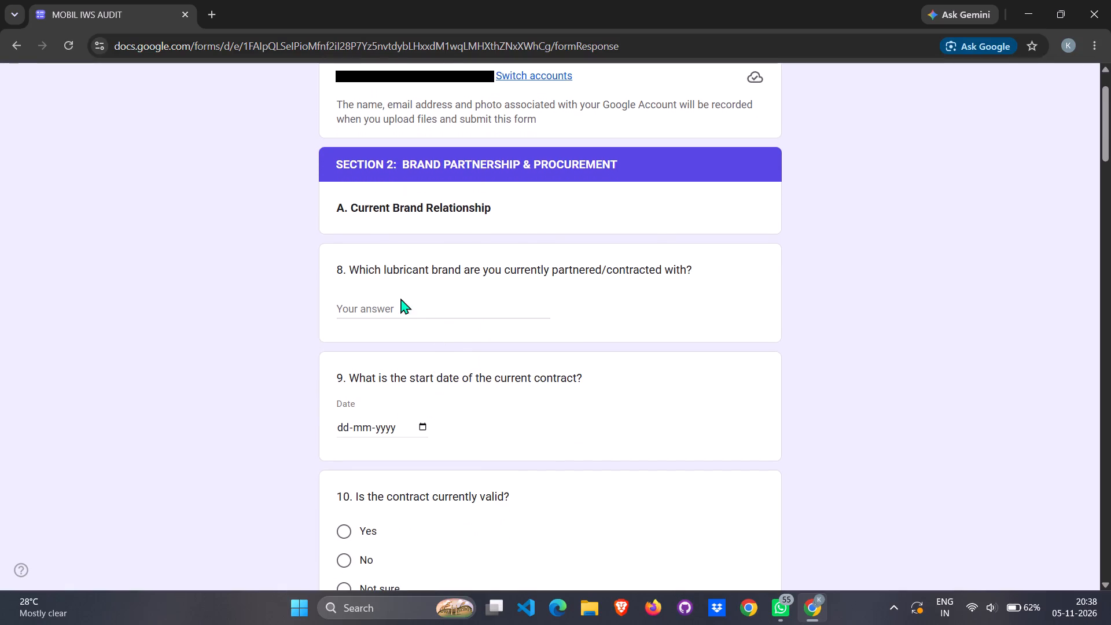
{"action": "left_click", "coordinate": [400, 308]}
{"action": "type", "text": "mobil"}
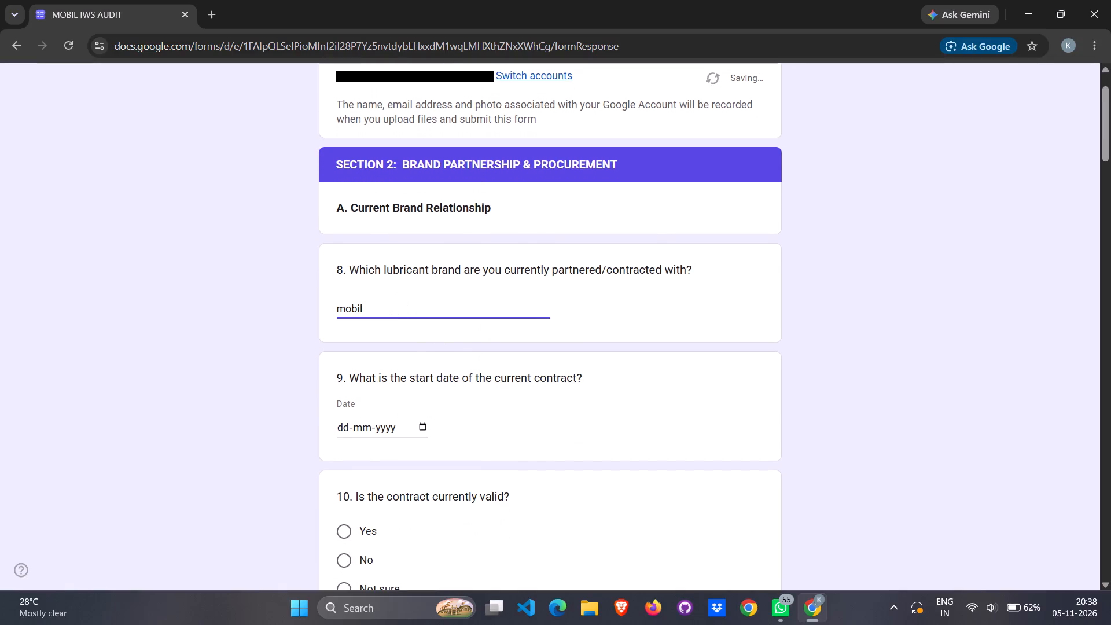
Set the current contract's start date in question 9 to 31-05-2020.
{"action": "scroll", "coordinate": [447, 384], "scroll_direction": "down", "scroll_amount": 1}
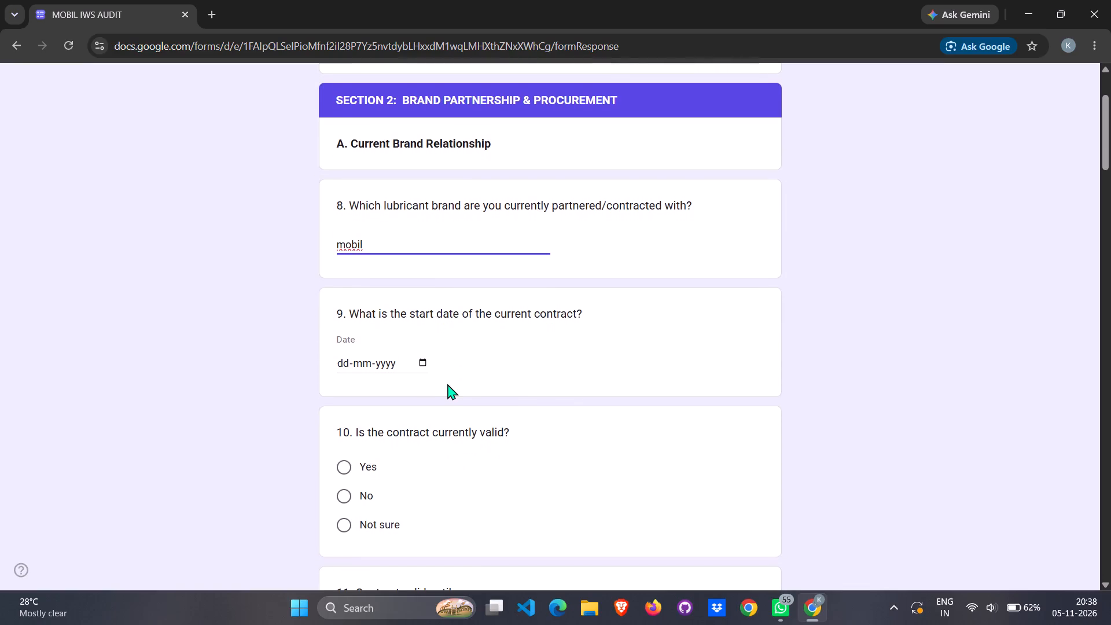
{"action": "scroll", "coordinate": [447, 384], "scroll_direction": "down", "scroll_amount": 1}
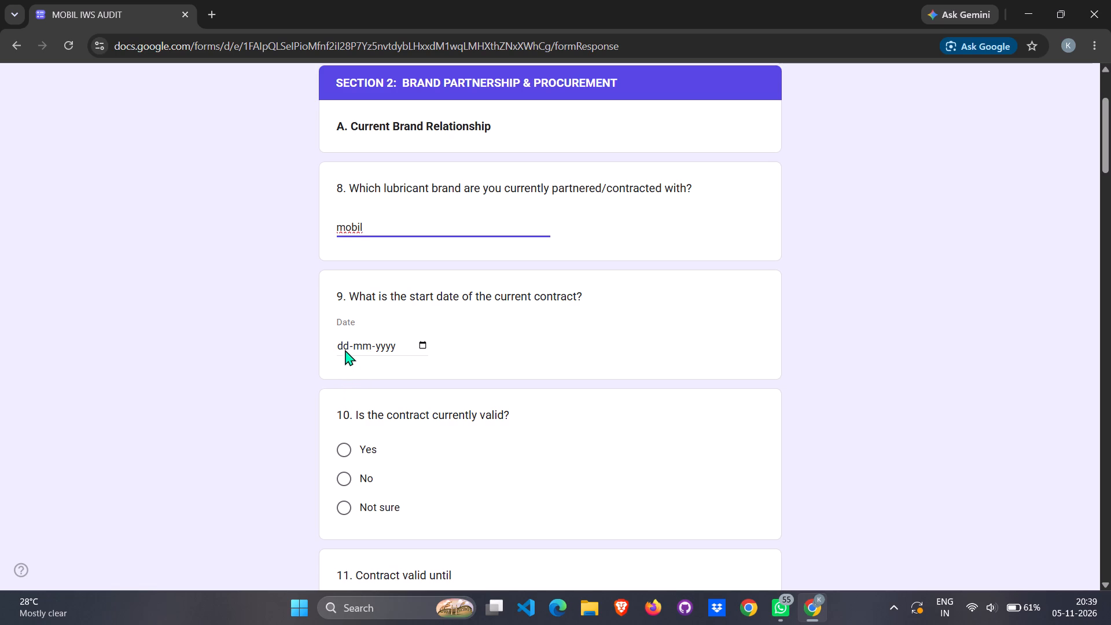
{"action": "left_click", "coordinate": [345, 345]}
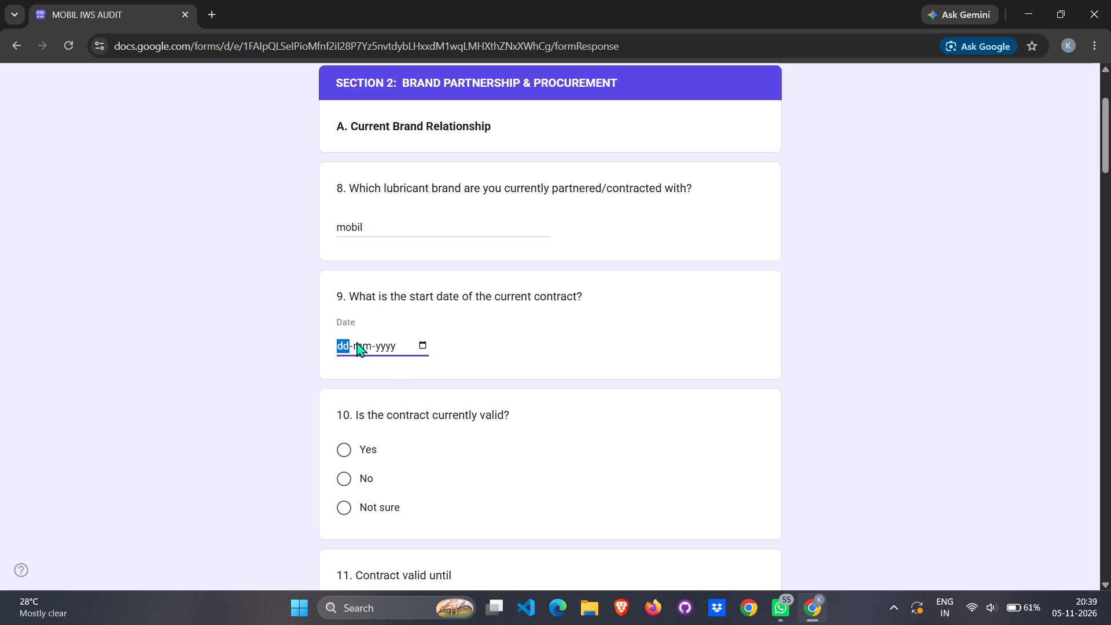
{"action": "left_click", "coordinate": [348, 343]}
{"action": "key", "text": "3"}
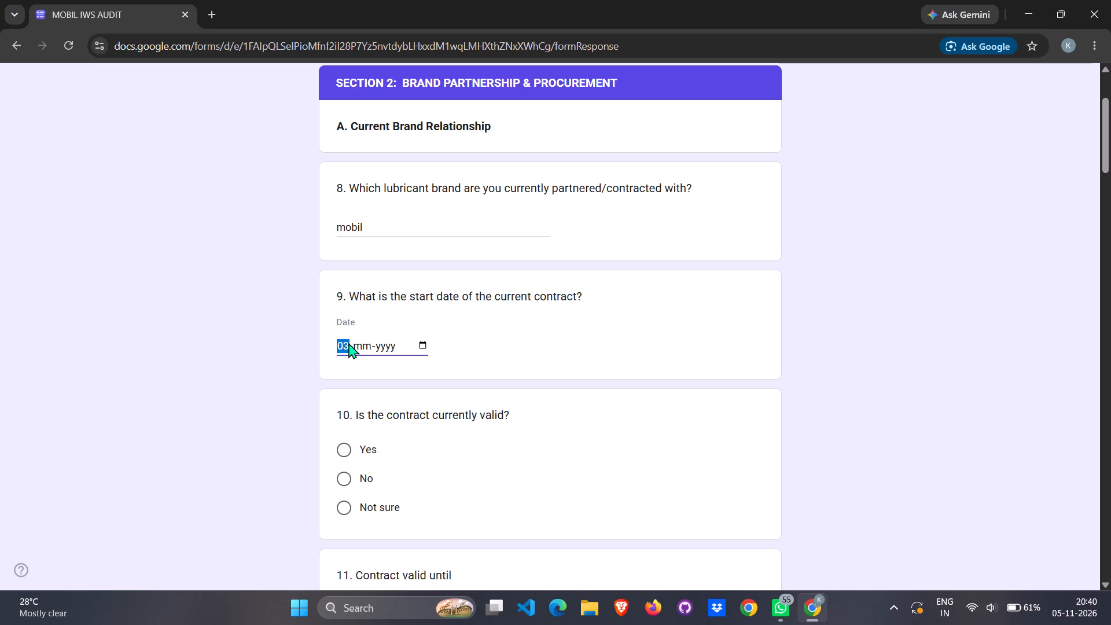
{"action": "key", "text": "5"}
{"action": "key", "text": "5"}
{"action": "key", "text": "2"}
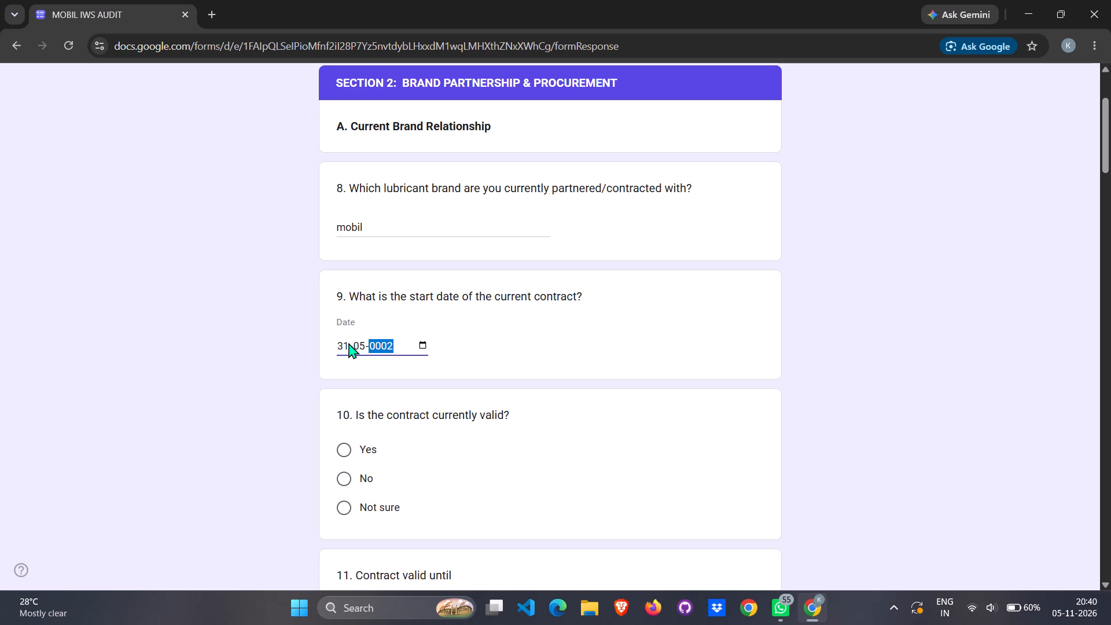
{"action": "key", "text": "0"}
{"action": "key", "text": "2"}
{"action": "key", "text": "0"}
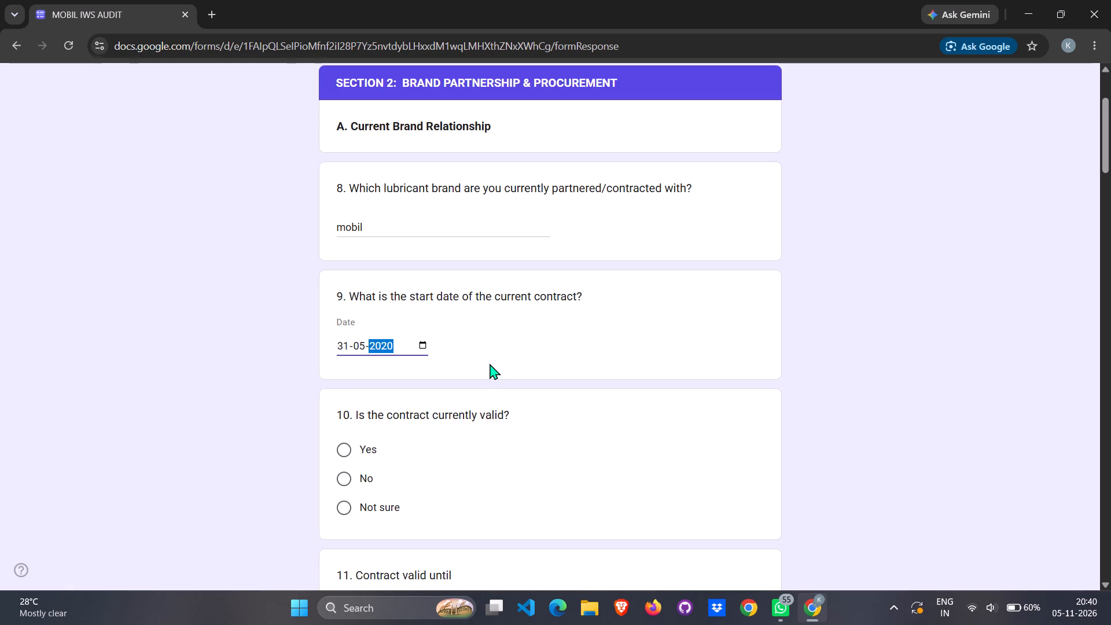
{"action": "left_click", "coordinate": [490, 363]}
Answer Yes to question 10, whether the contract is currently valid.
{"action": "scroll", "coordinate": [490, 363], "scroll_direction": "down", "scroll_amount": 2}
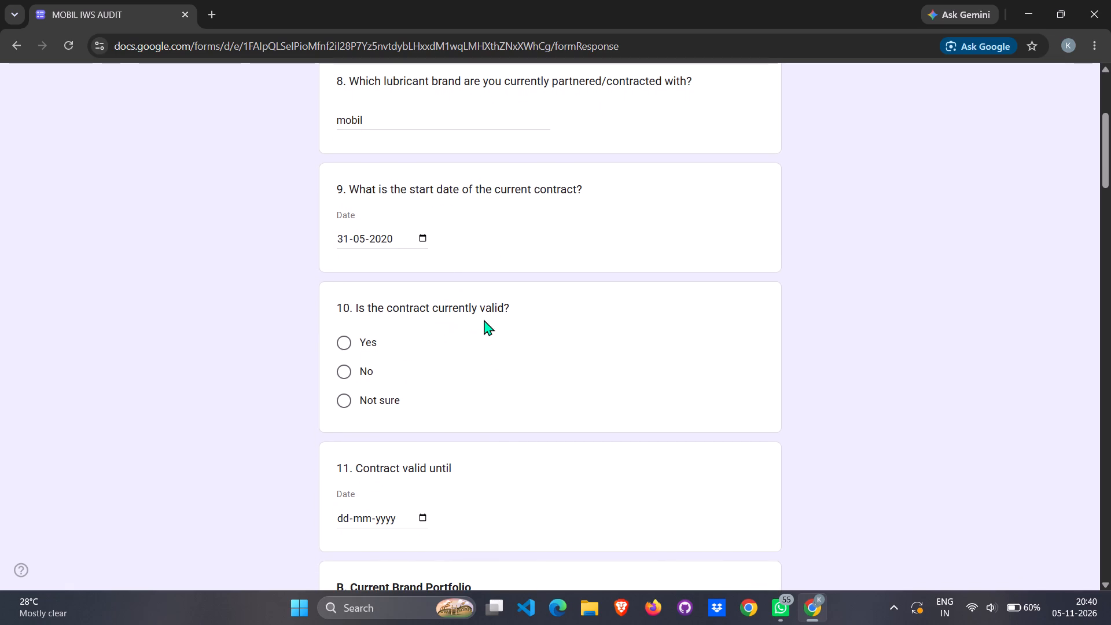
{"action": "left_click", "coordinate": [339, 339]}
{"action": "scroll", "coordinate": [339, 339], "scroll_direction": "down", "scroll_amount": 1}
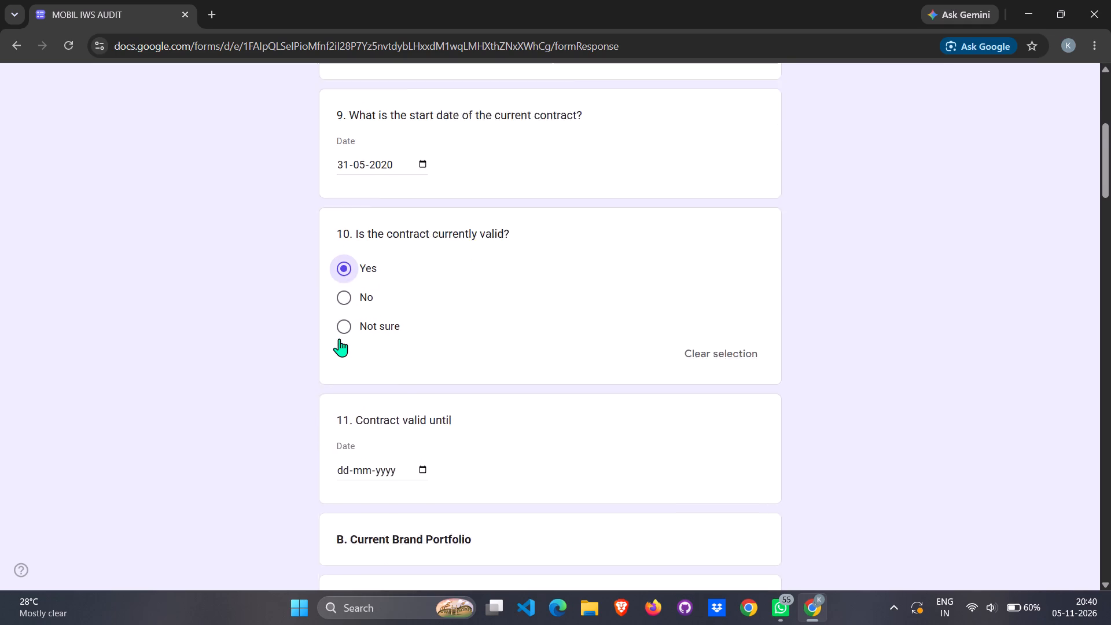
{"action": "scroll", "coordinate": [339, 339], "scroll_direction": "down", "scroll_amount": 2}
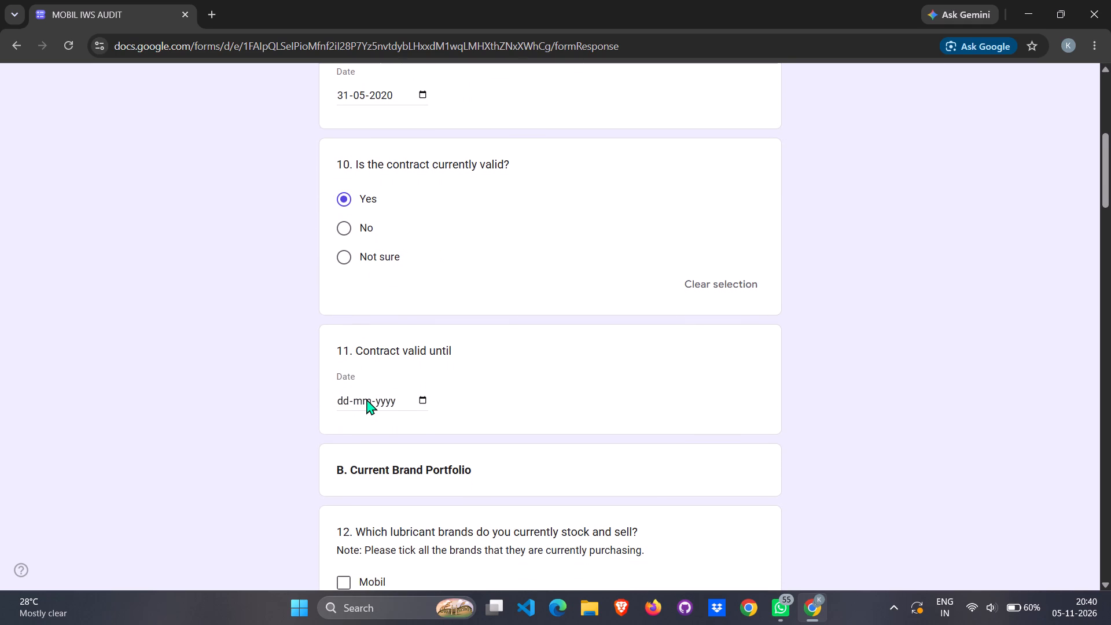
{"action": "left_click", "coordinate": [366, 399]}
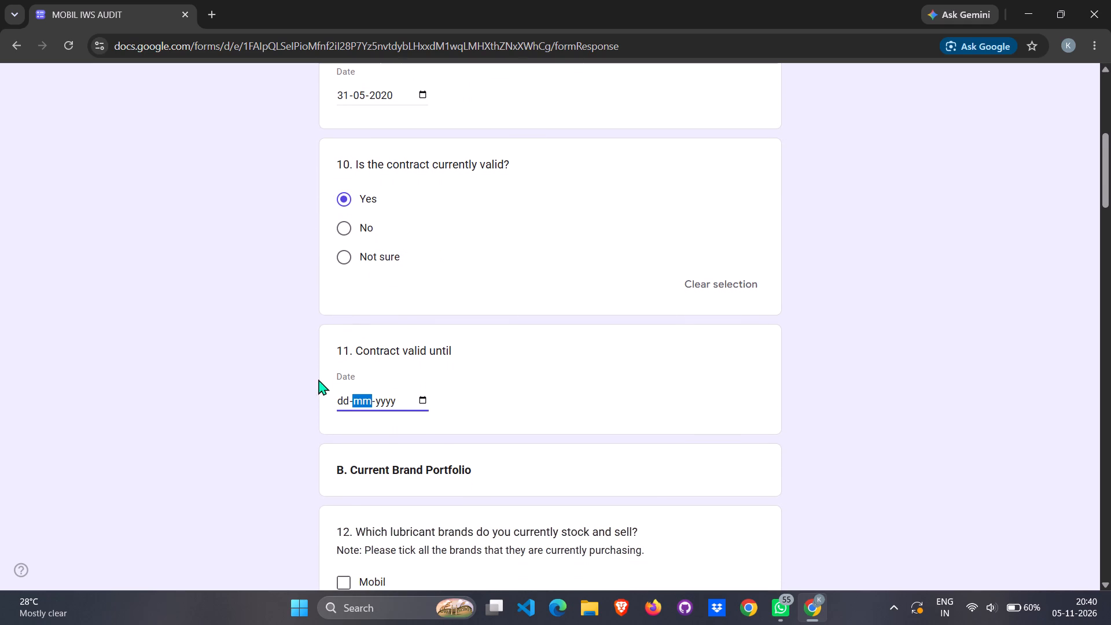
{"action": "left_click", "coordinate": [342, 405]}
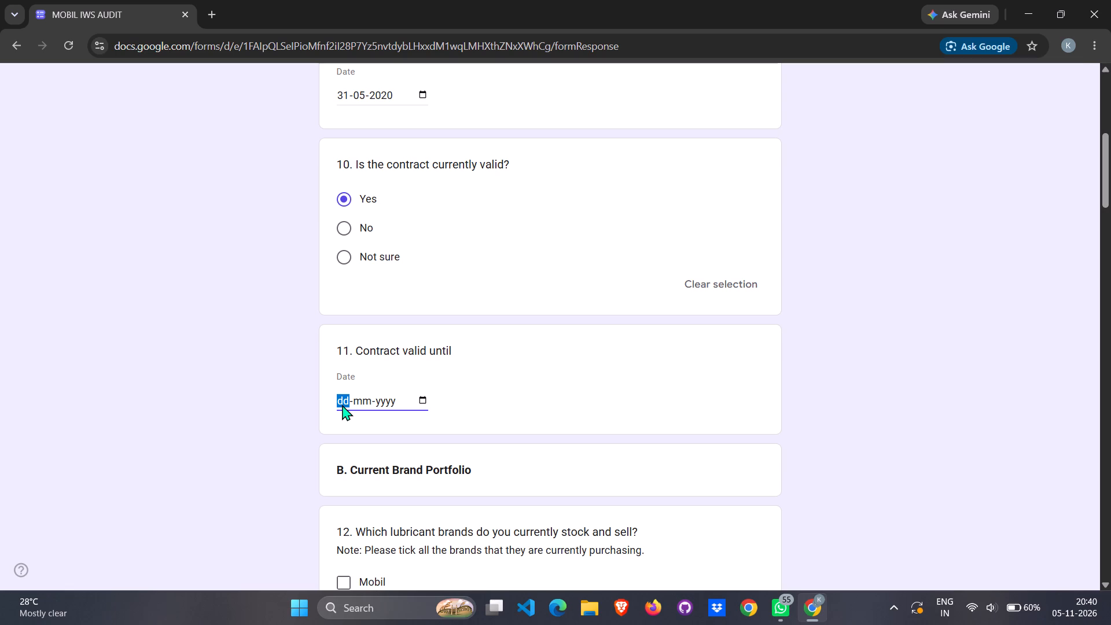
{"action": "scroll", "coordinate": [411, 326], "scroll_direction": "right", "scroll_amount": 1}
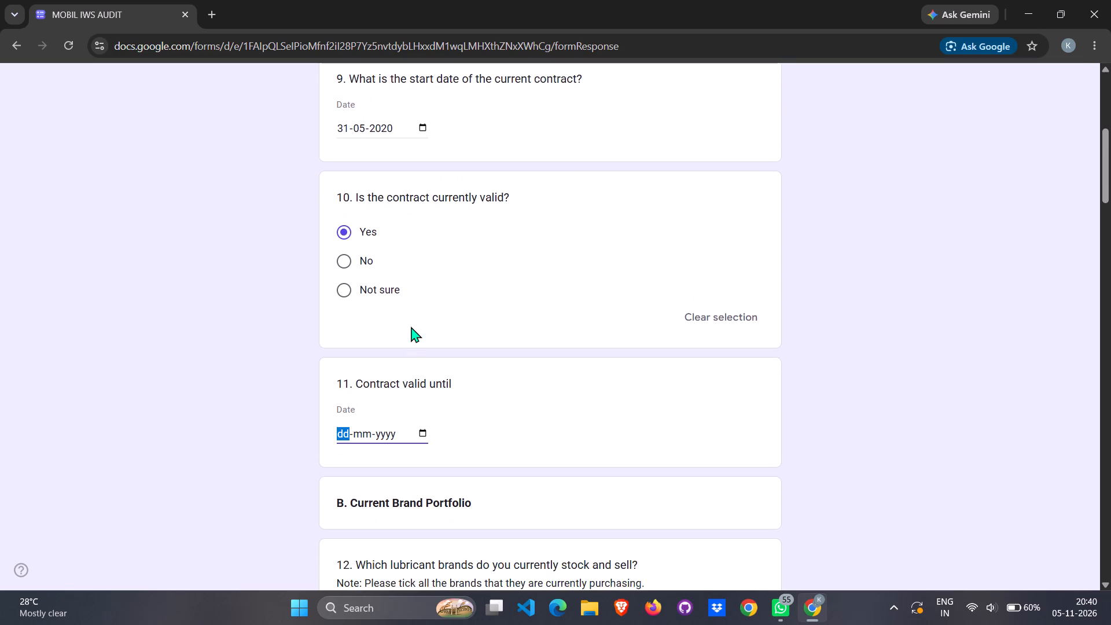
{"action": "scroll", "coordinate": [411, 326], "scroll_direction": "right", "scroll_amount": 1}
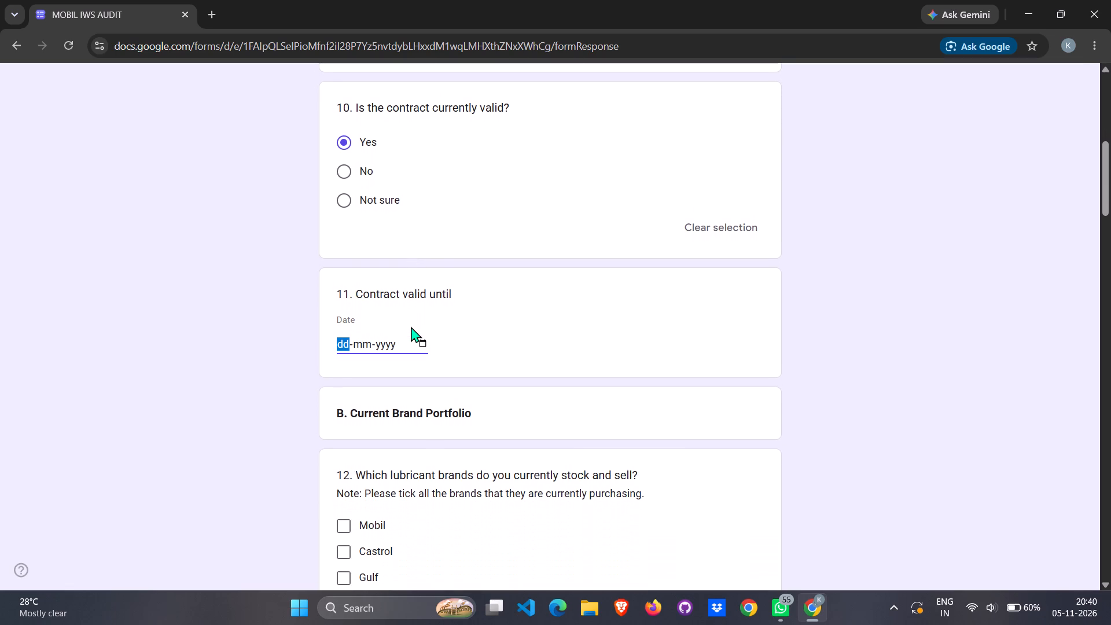
Select Mobil, Castrol and Shell in question 12 as the lubricant brands currently stocked and sold.
{"action": "scroll", "coordinate": [413, 320], "scroll_direction": "down", "scroll_amount": 3}
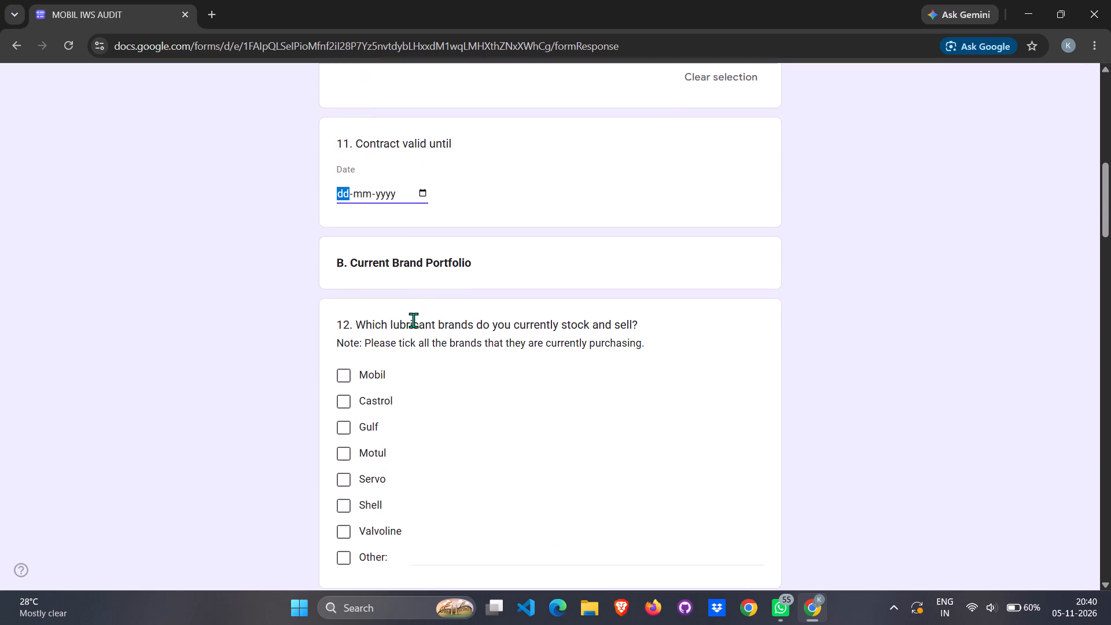
{"action": "scroll", "coordinate": [449, 373], "scroll_direction": "down", "scroll_amount": 1}
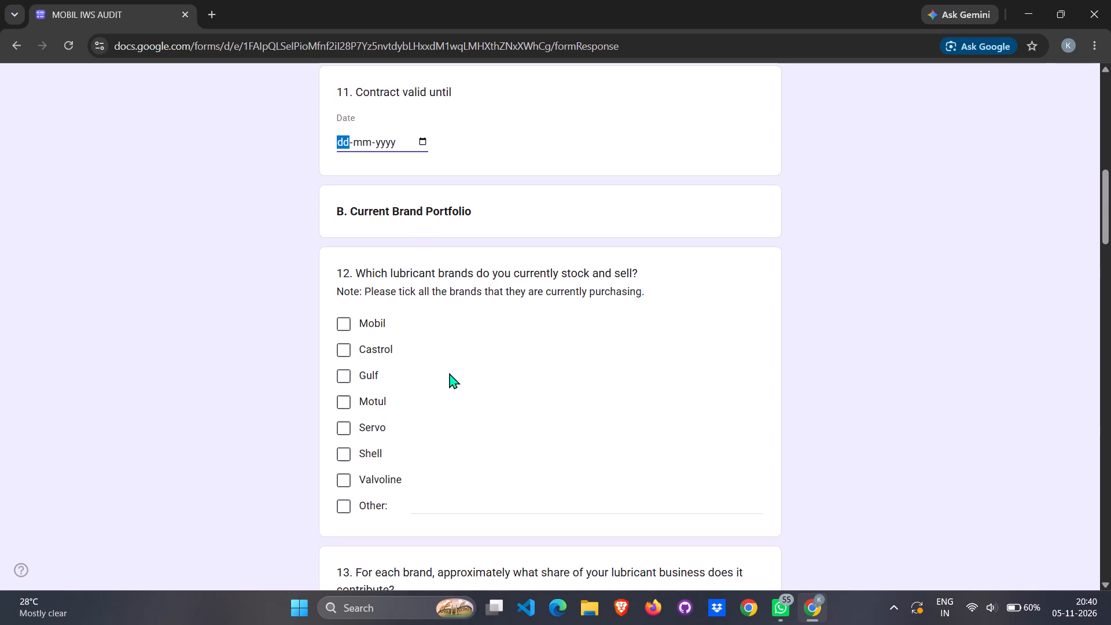
{"action": "scroll", "coordinate": [449, 373], "scroll_direction": "down", "scroll_amount": 1}
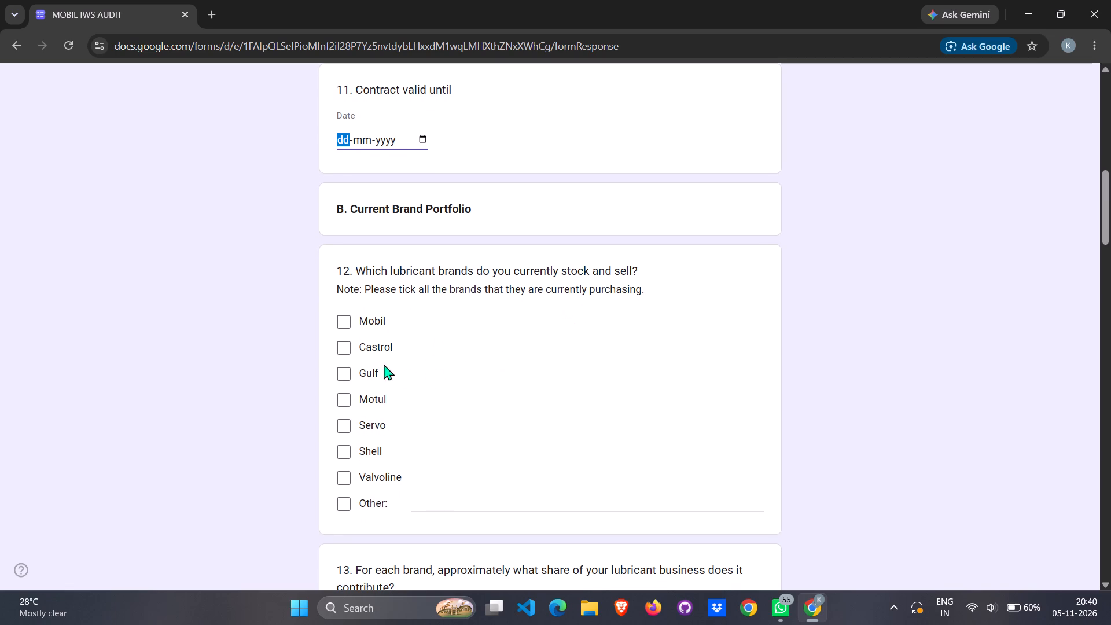
{"action": "left_click", "coordinate": [345, 321]}
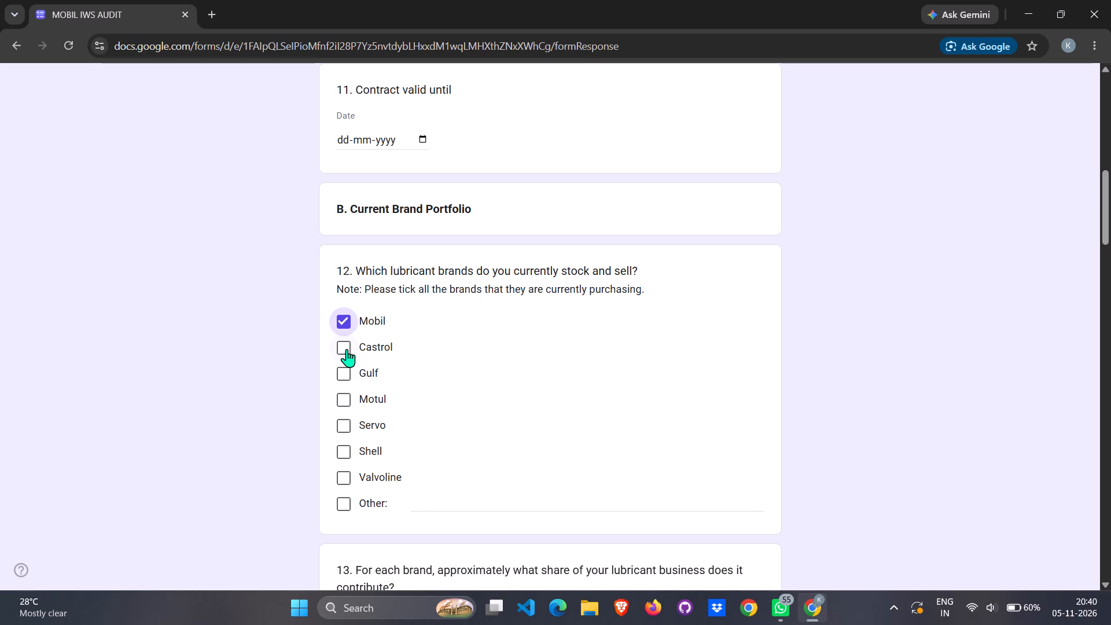
{"action": "left_click", "coordinate": [345, 345]}
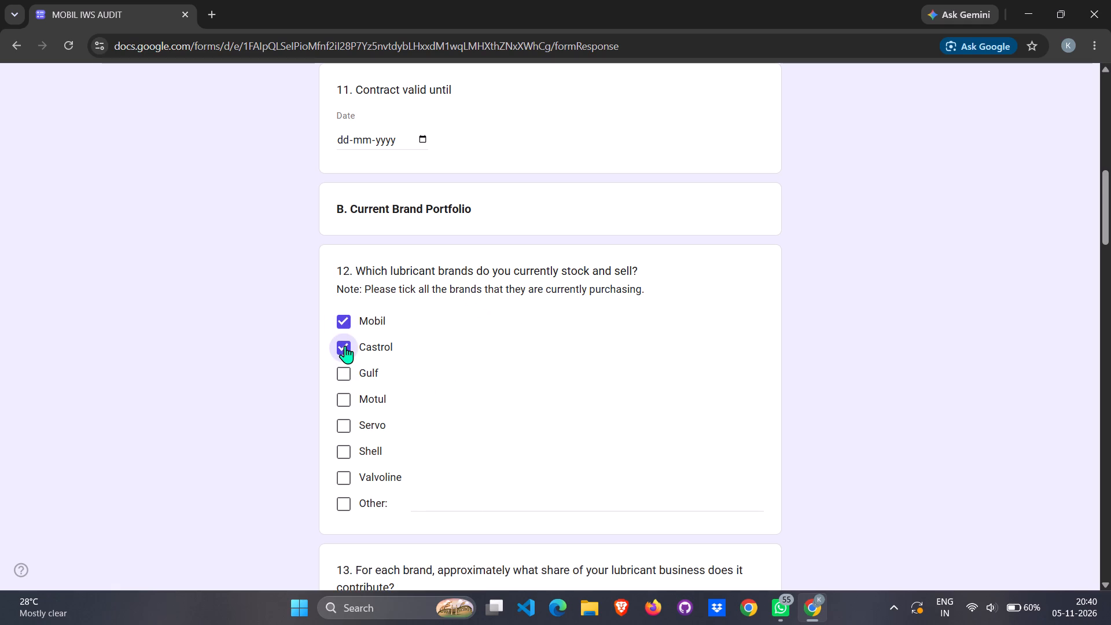
{"action": "left_click", "coordinate": [345, 345]}
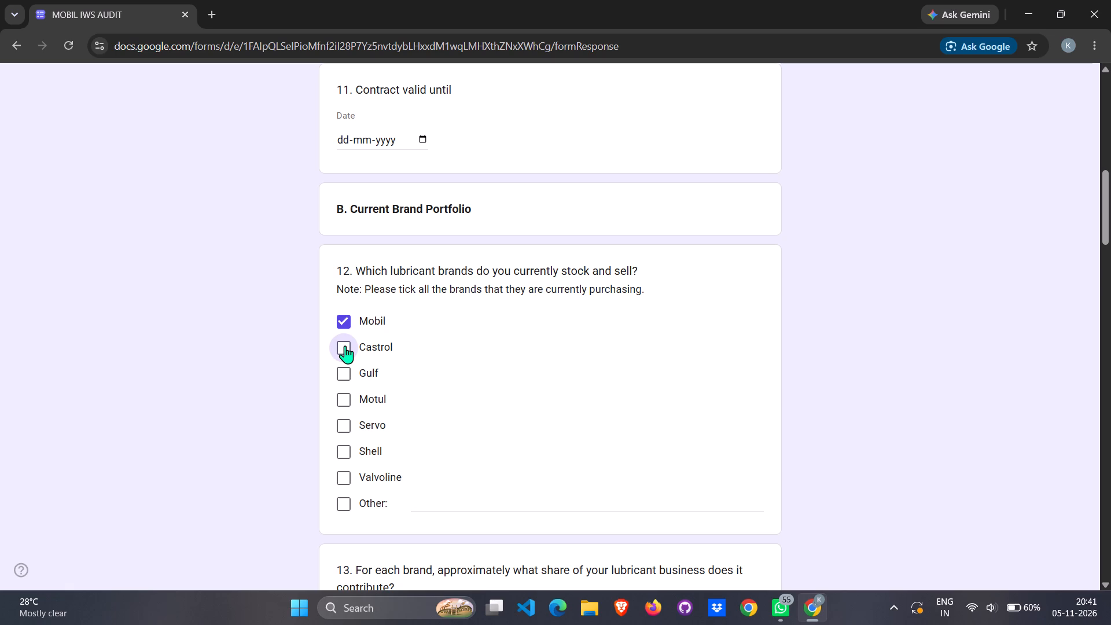
{"action": "left_click", "coordinate": [345, 345]}
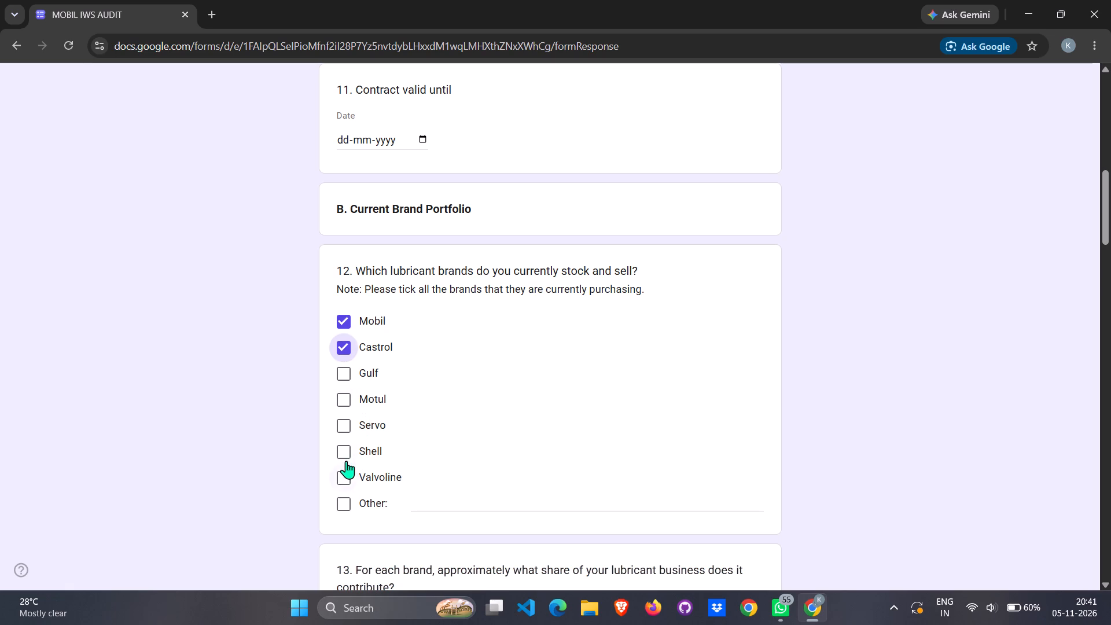
{"action": "left_click", "coordinate": [343, 447]}
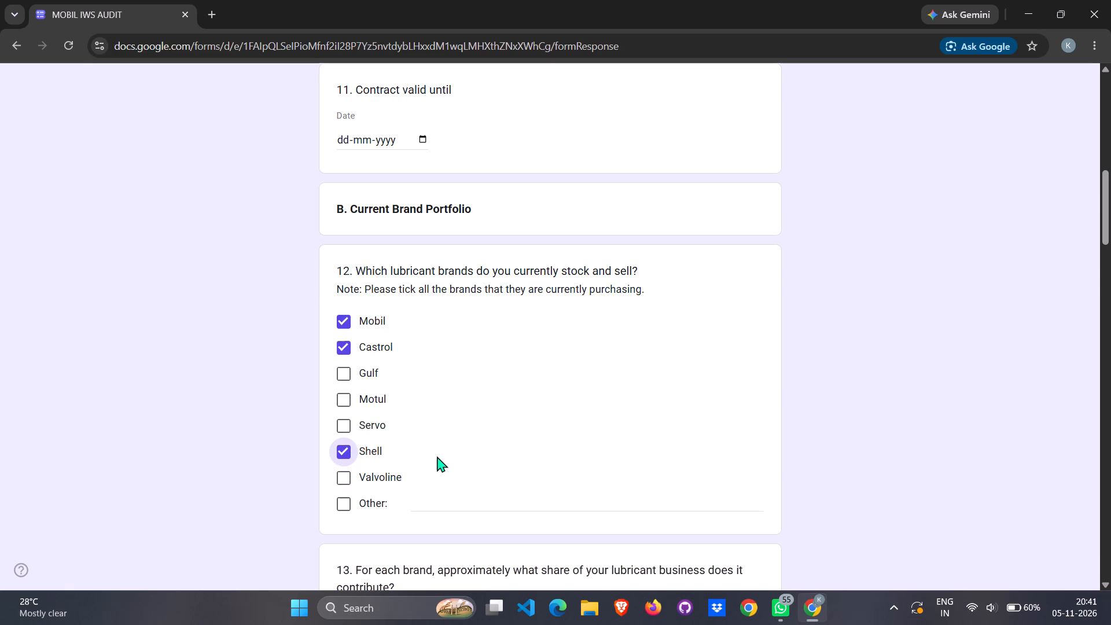
In question 13, set the lubricant business share to 51–75% for Mobil, 11–25% for Castrol and 26–50% for Shell.
{"action": "scroll", "coordinate": [442, 458], "scroll_direction": "down", "scroll_amount": 6}
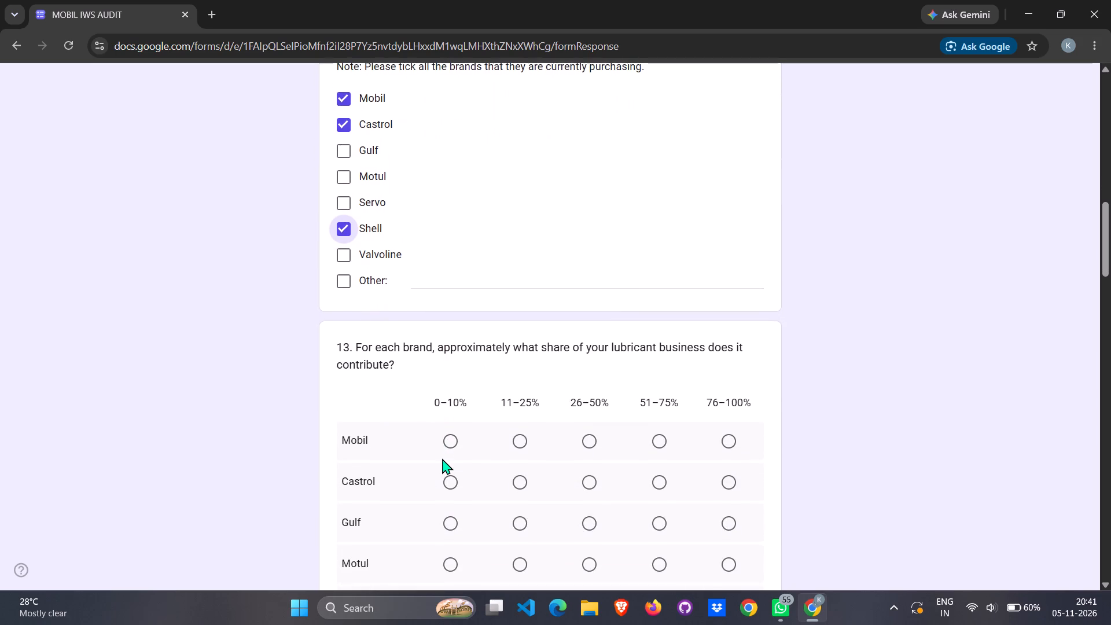
{"action": "scroll", "coordinate": [442, 458], "scroll_direction": "down", "scroll_amount": 2}
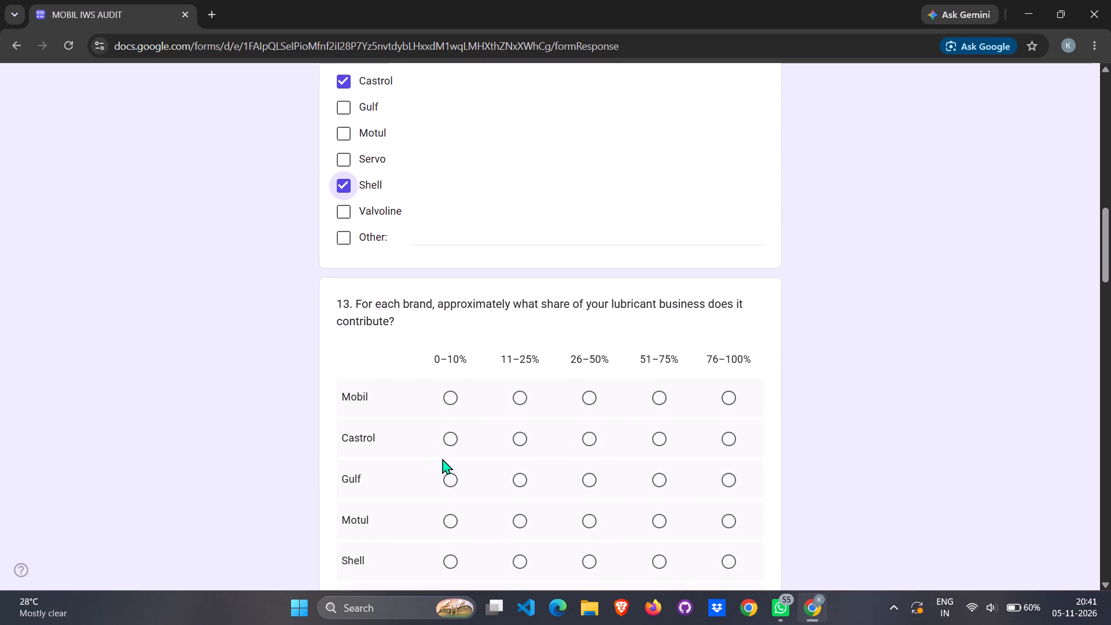
{"action": "scroll", "coordinate": [442, 458], "scroll_direction": "down", "scroll_amount": 1}
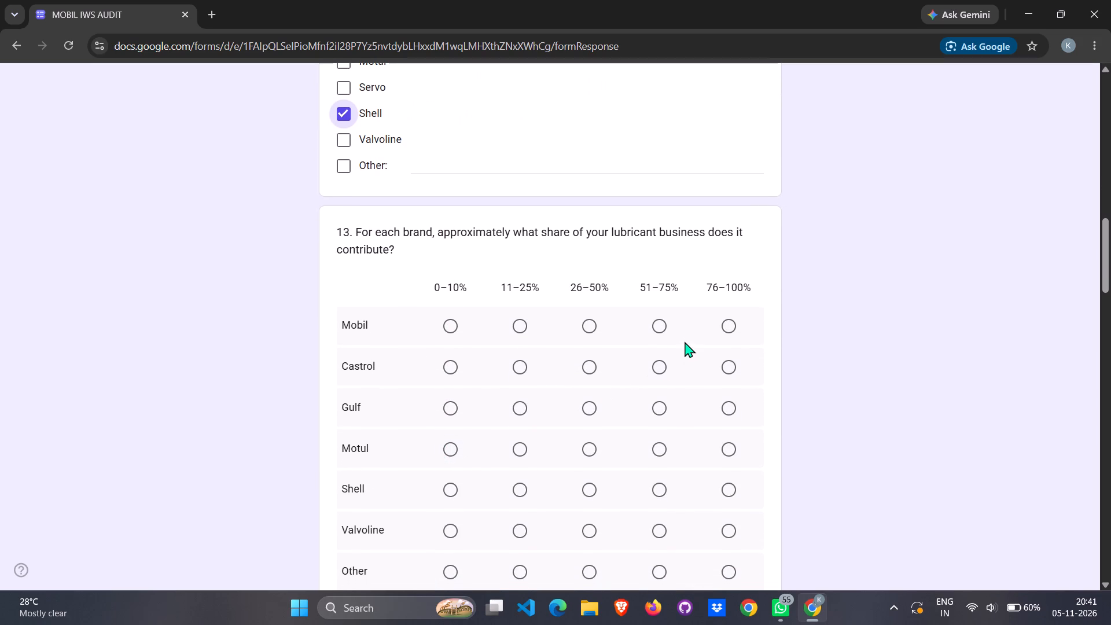
{"action": "left_click", "coordinate": [660, 322]}
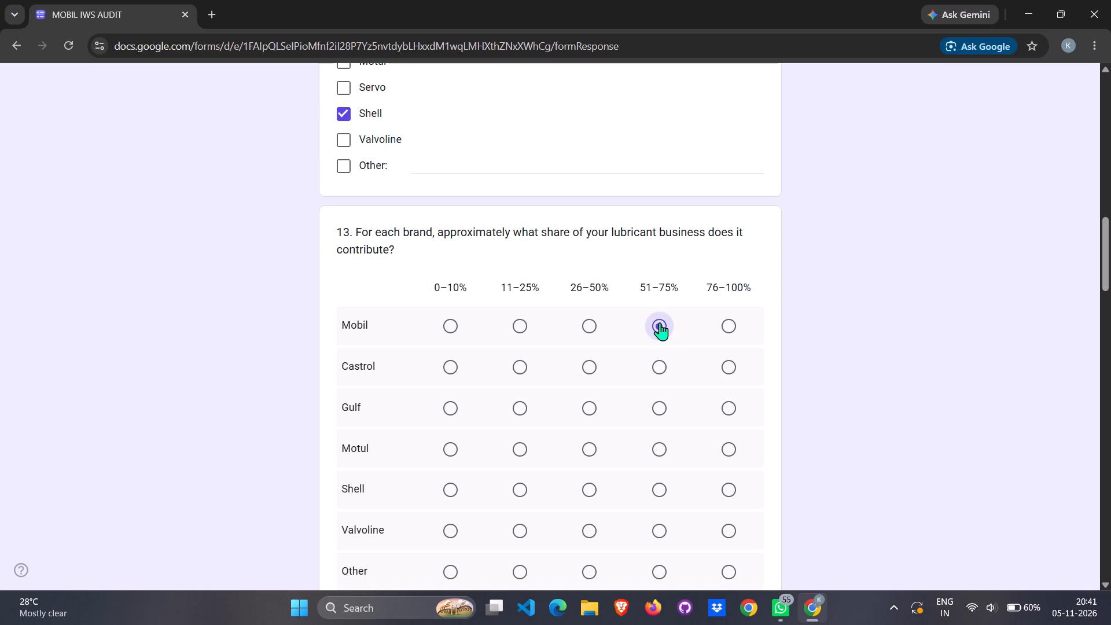
{"action": "left_click", "coordinate": [521, 362]}
{"action": "scroll", "coordinate": [521, 362], "scroll_direction": "down", "scroll_amount": 1}
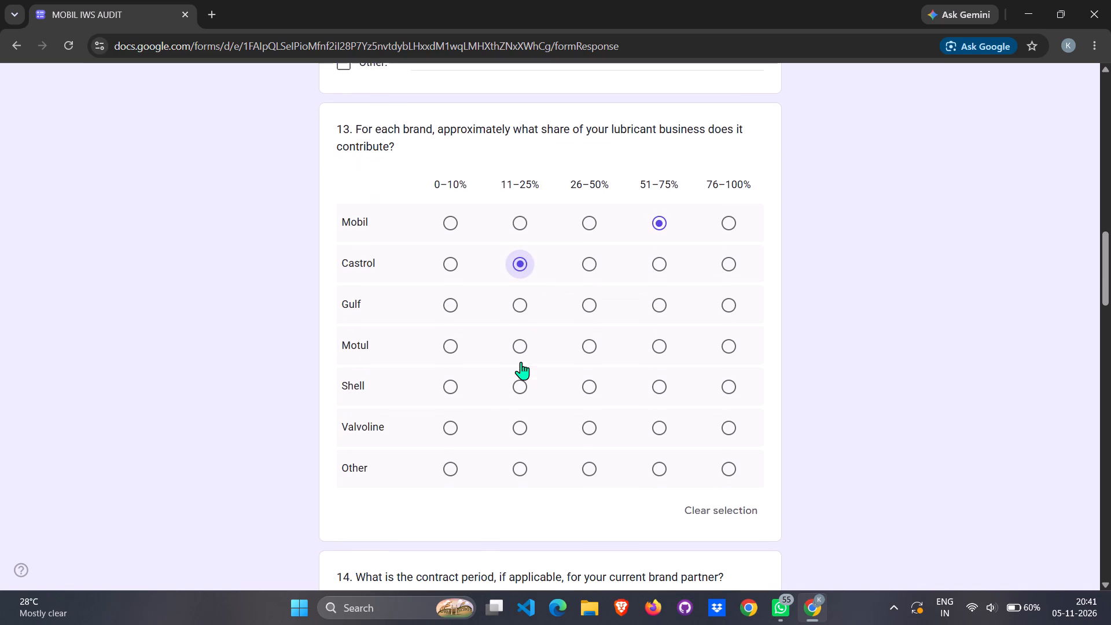
{"action": "scroll", "coordinate": [521, 362], "scroll_direction": "down", "scroll_amount": 1}
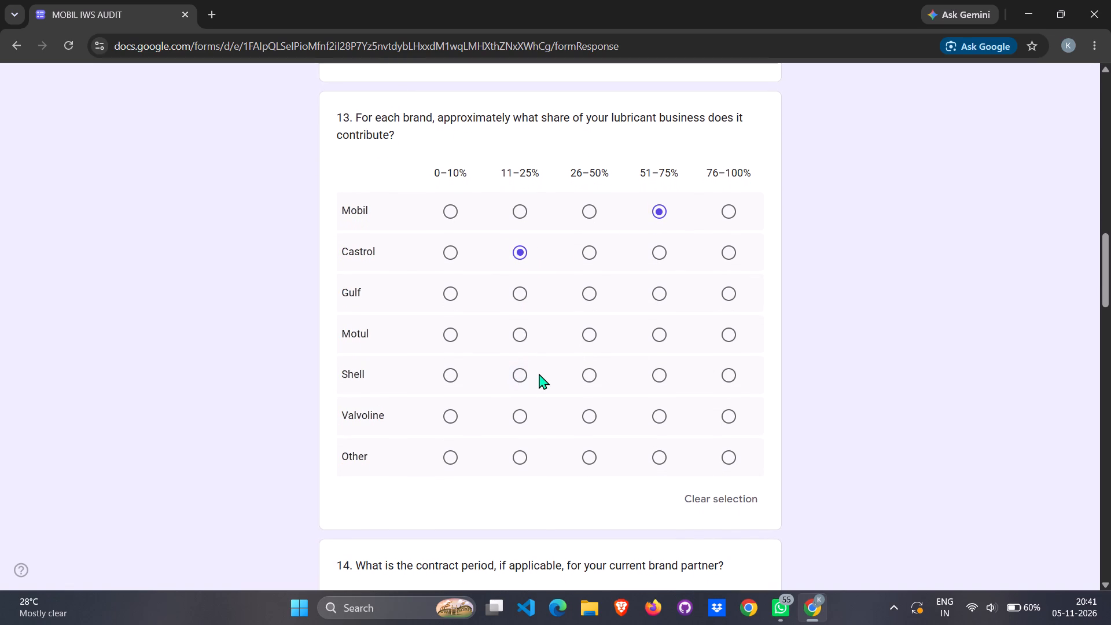
{"action": "left_click", "coordinate": [585, 376]}
Enter "10 year" as the answer to question 14 about the current brand partner's contract period.
{"action": "scroll", "coordinate": [585, 376], "scroll_direction": "down", "scroll_amount": 5}
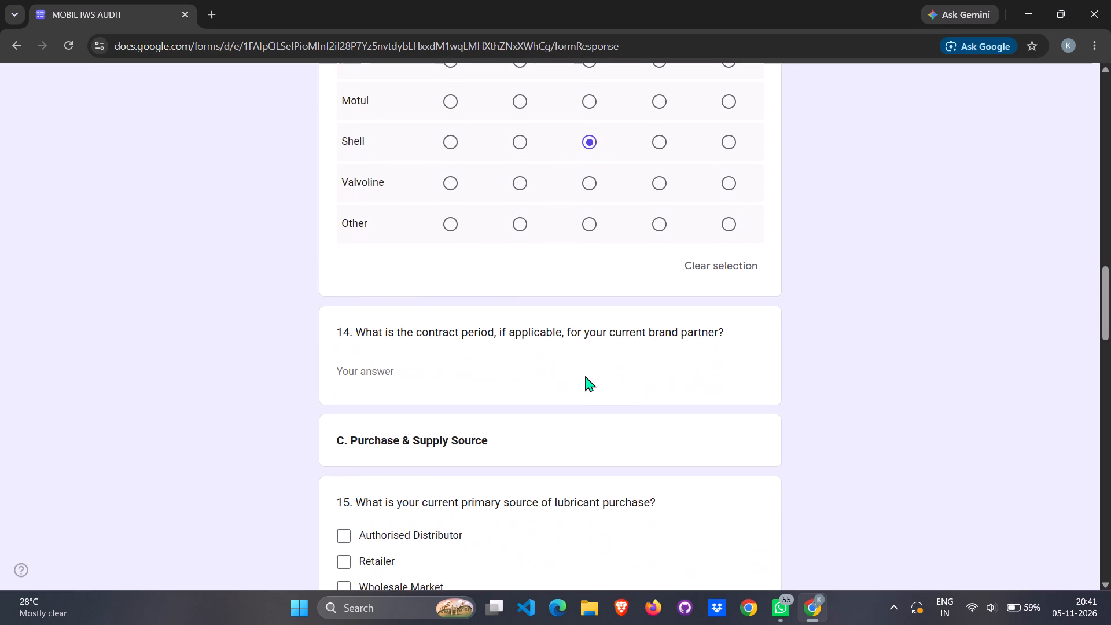
{"action": "scroll", "coordinate": [585, 376], "scroll_direction": "down", "scroll_amount": 1}
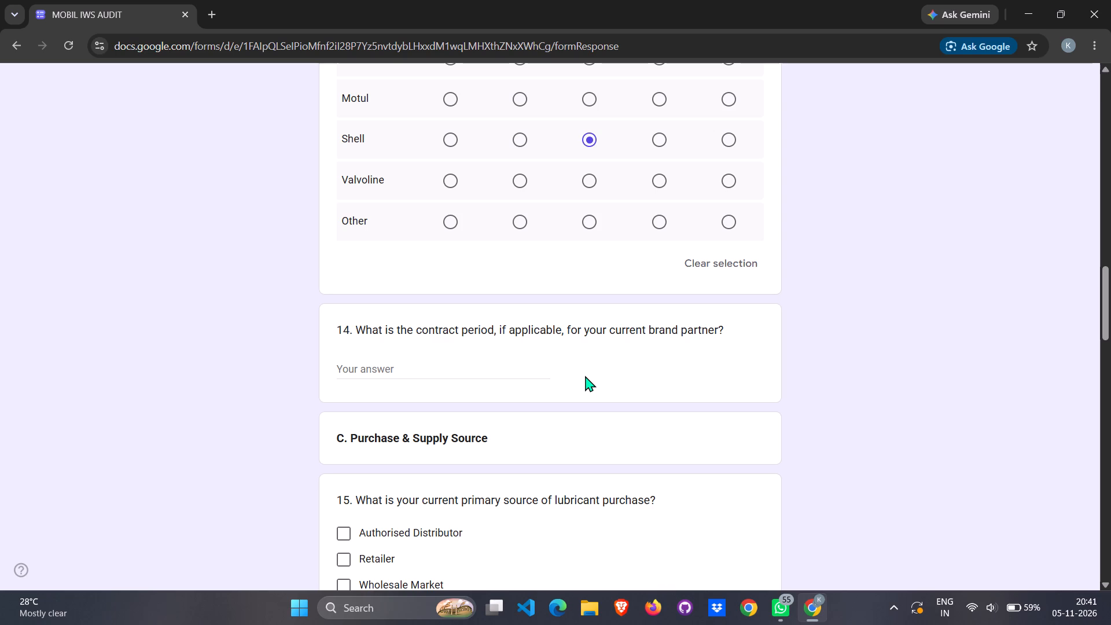
{"action": "left_click", "coordinate": [481, 368]}
{"action": "type", "text": "10nyear"}
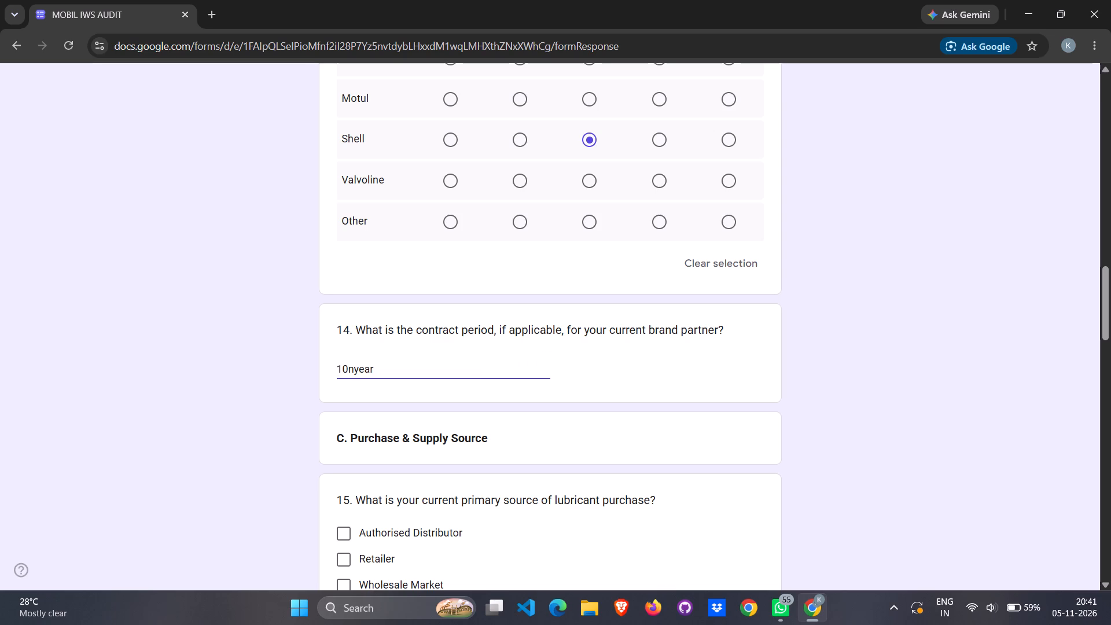
{"action": "key", "text": "BackSpace"}
{"action": "key", "text": "BackSpace"}
{"action": "key", "text": "BackSpace"}
{"action": "key", "text": "BackSpace"}
{"action": "key", "text": "BackSpace"}
{"action": "key", "text": "BackSpace"}
{"action": "key", "text": "BackSpace"}
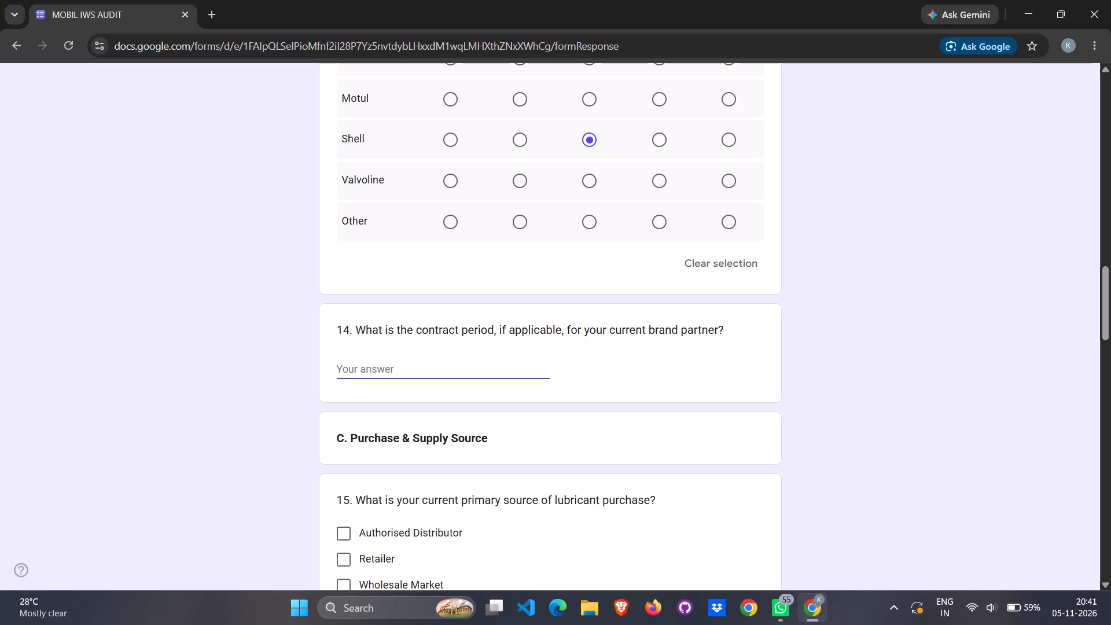
{"action": "type", "text": "10 year"}
Select Authorised Distributor in question 15 as the current primary source of lubricant purchase.
{"action": "scroll", "coordinate": [558, 448], "scroll_direction": "down", "scroll_amount": 1}
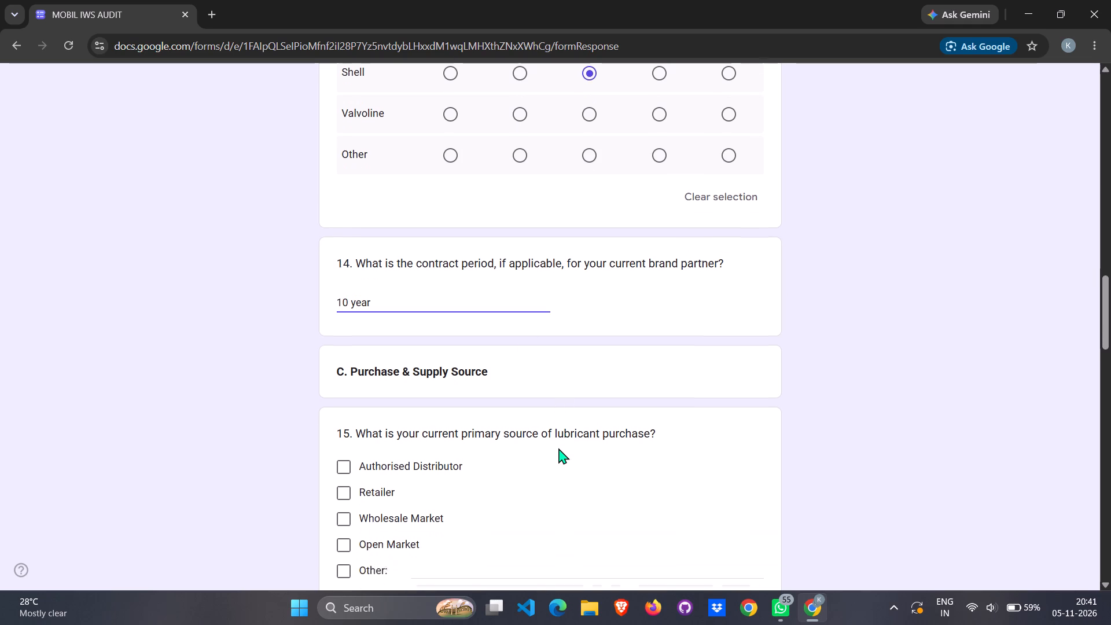
{"action": "scroll", "coordinate": [558, 448], "scroll_direction": "down", "scroll_amount": 4}
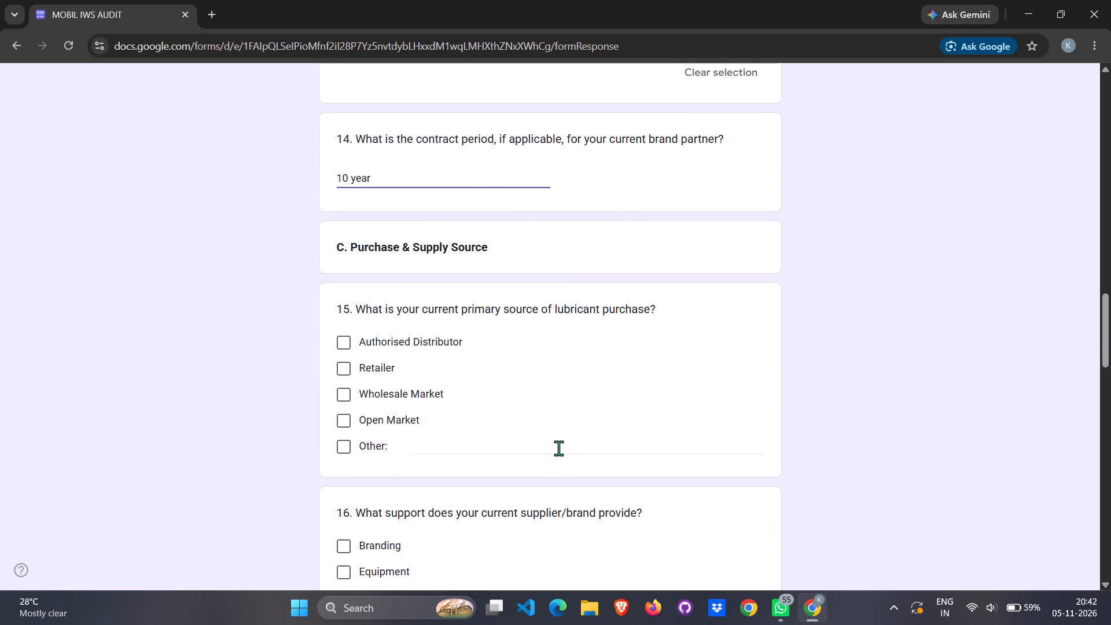
{"action": "scroll", "coordinate": [558, 448], "scroll_direction": "down", "scroll_amount": 2}
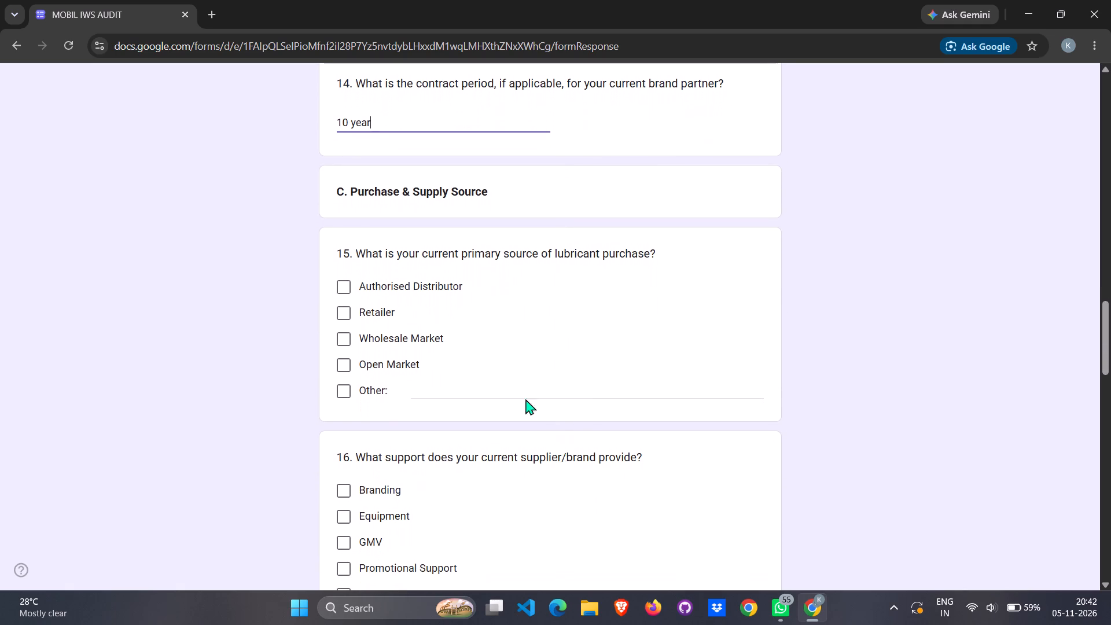
{"action": "left_click", "coordinate": [351, 285]}
Select Branding, Equipment, Certifications and Signage & Uniforms in question 16 as the support provided by the current supplier.
{"action": "scroll", "coordinate": [466, 382], "scroll_direction": "down", "scroll_amount": 2}
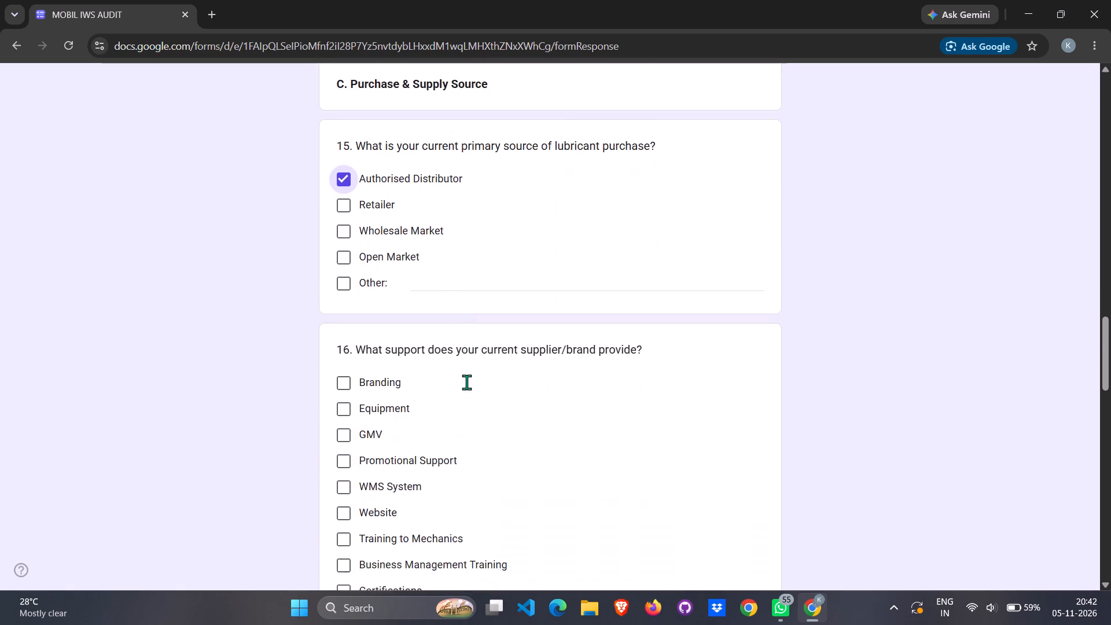
{"action": "scroll", "coordinate": [466, 382], "scroll_direction": "down", "scroll_amount": 3}
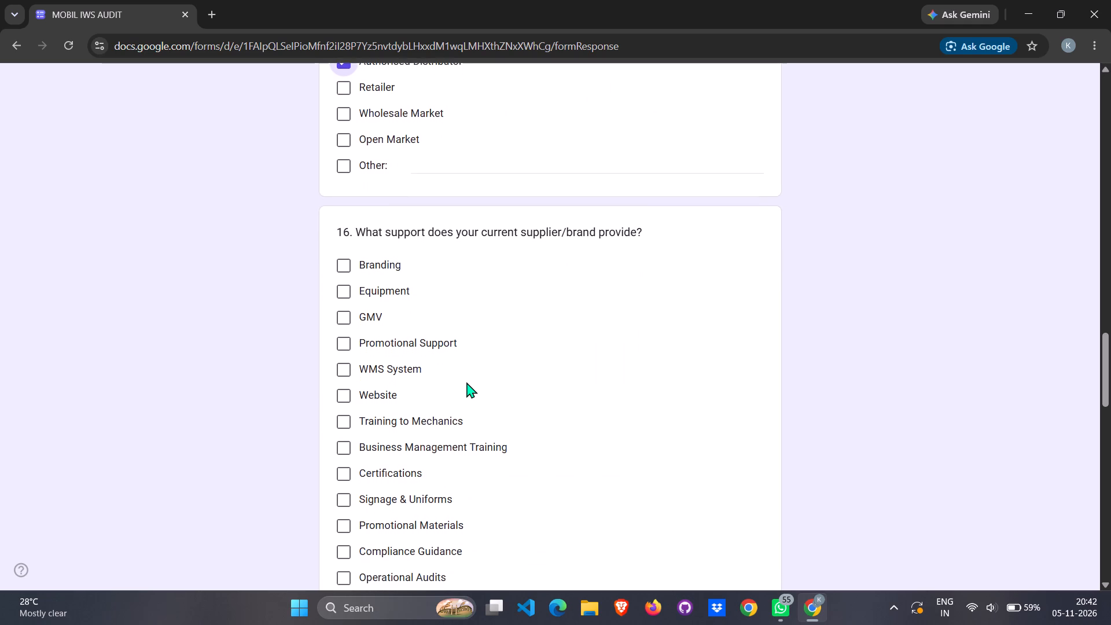
{"action": "scroll", "coordinate": [466, 382], "scroll_direction": "down", "scroll_amount": 1}
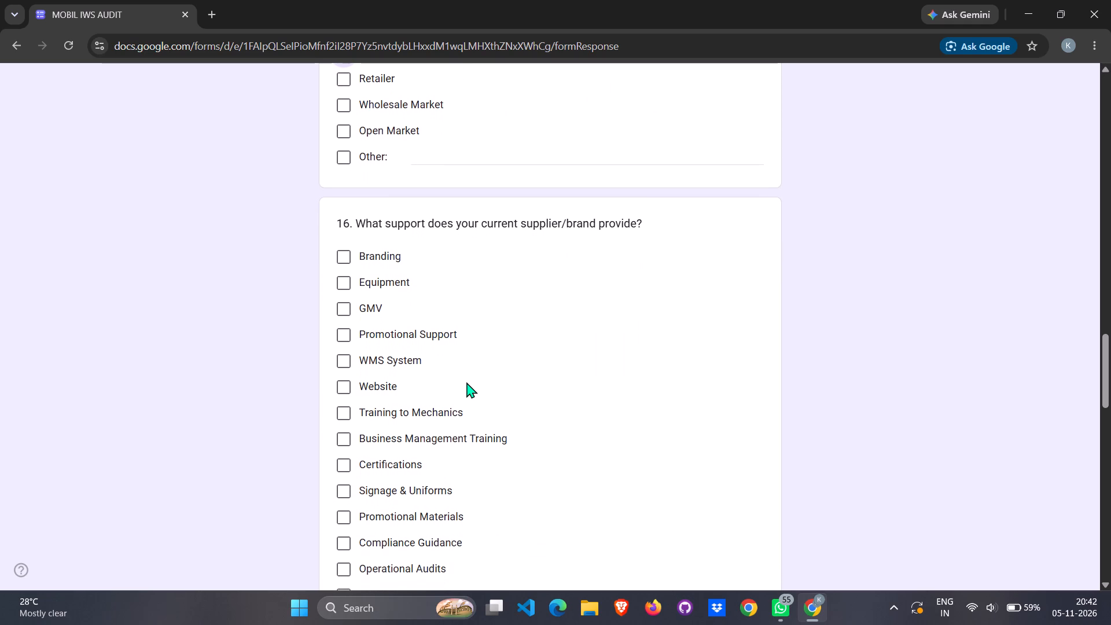
{"action": "scroll", "coordinate": [466, 382], "scroll_direction": "down", "scroll_amount": 1}
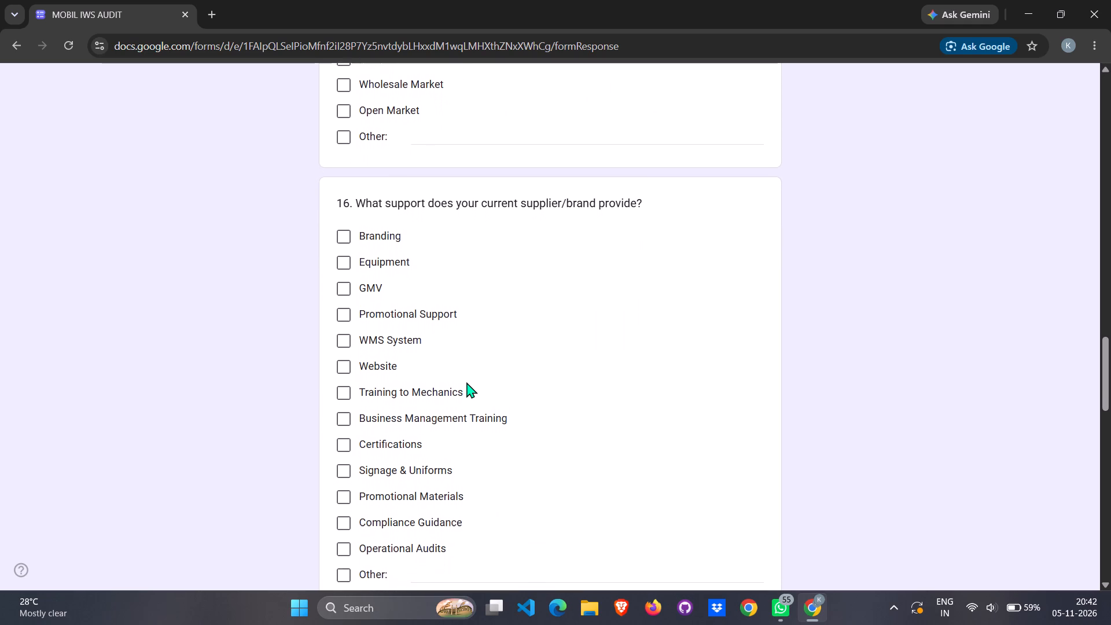
{"action": "scroll", "coordinate": [466, 382], "scroll_direction": "down", "scroll_amount": 2}
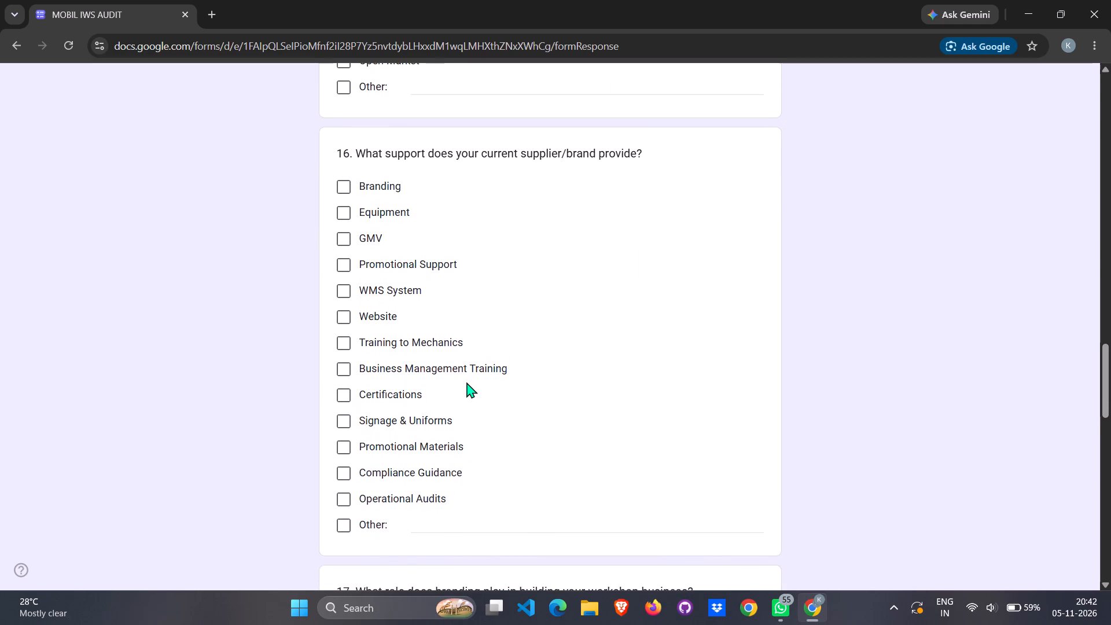
{"action": "scroll", "coordinate": [466, 382], "scroll_direction": "down", "scroll_amount": 1}
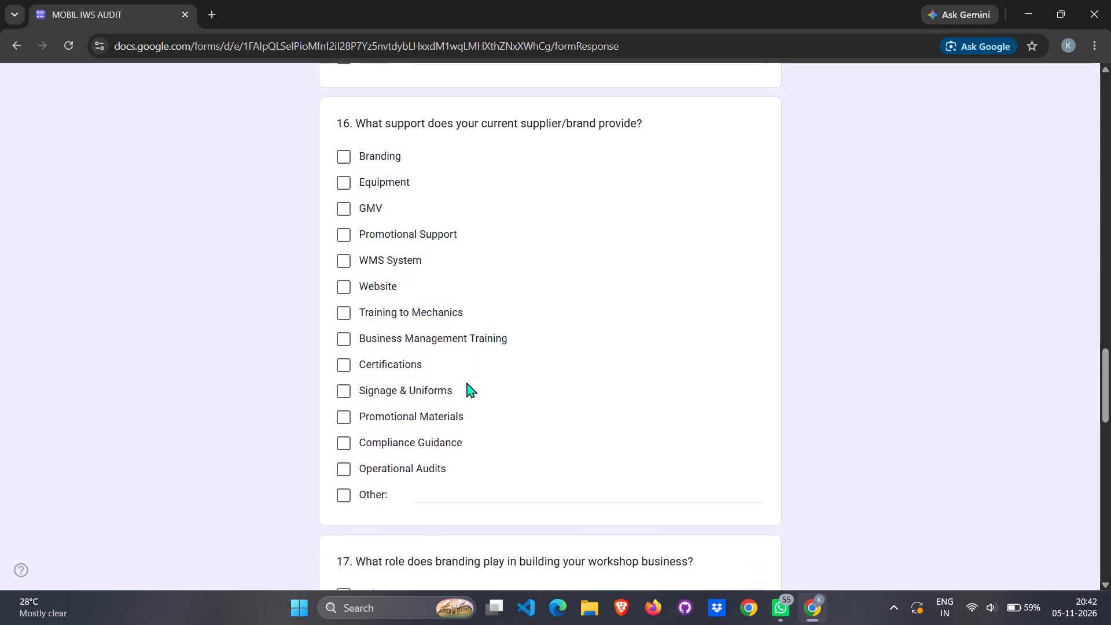
{"action": "scroll", "coordinate": [466, 382], "scroll_direction": "down", "scroll_amount": 1}
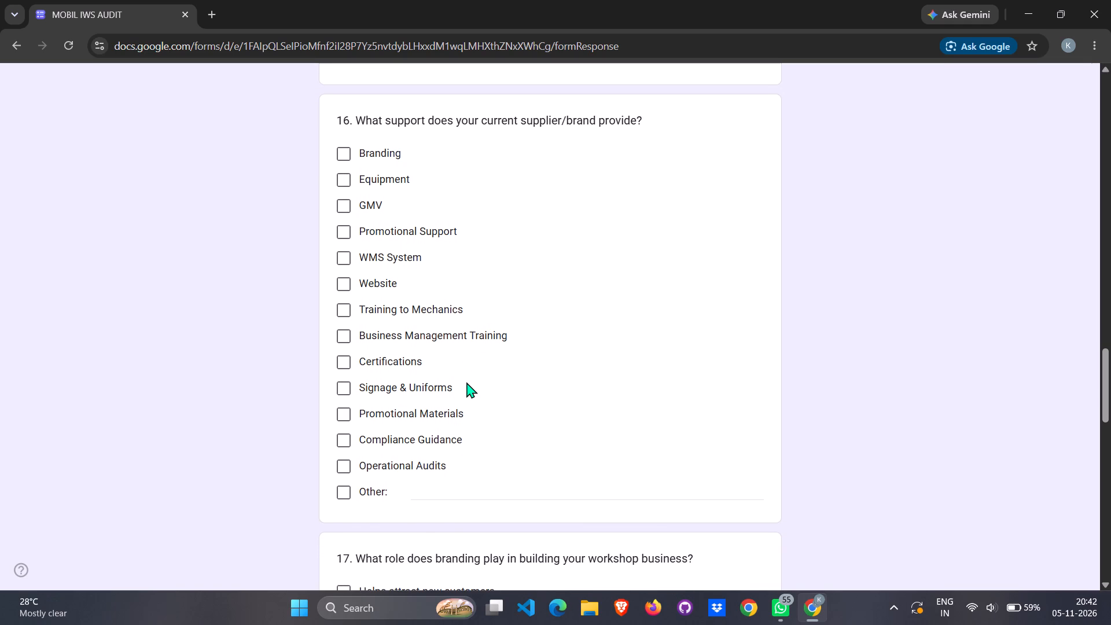
{"action": "left_click", "coordinate": [344, 145]}
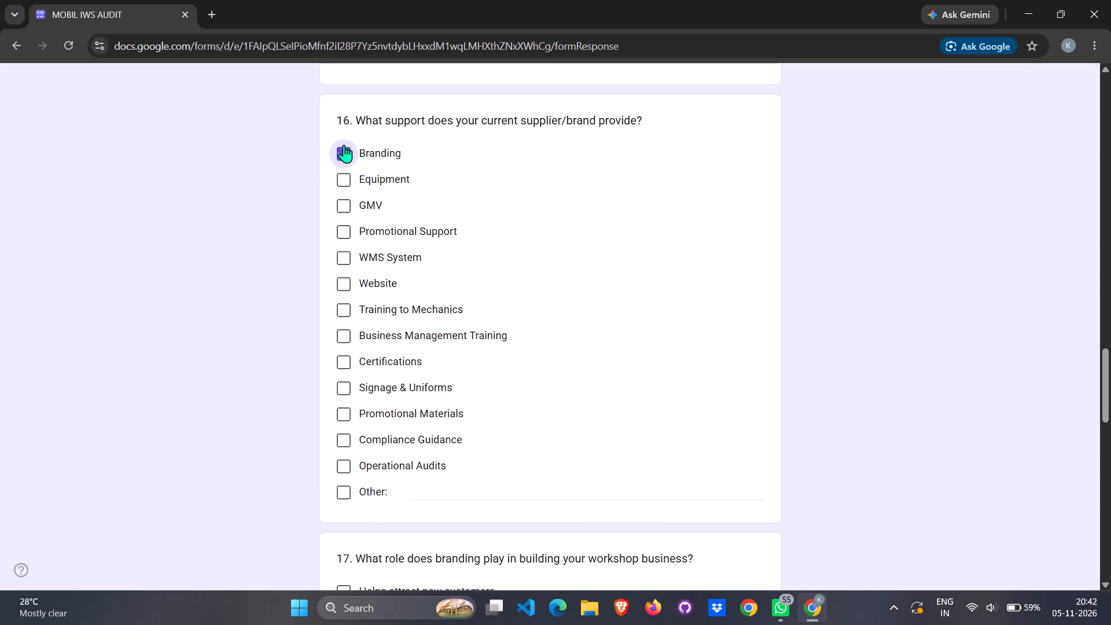
{"action": "left_click", "coordinate": [342, 182]}
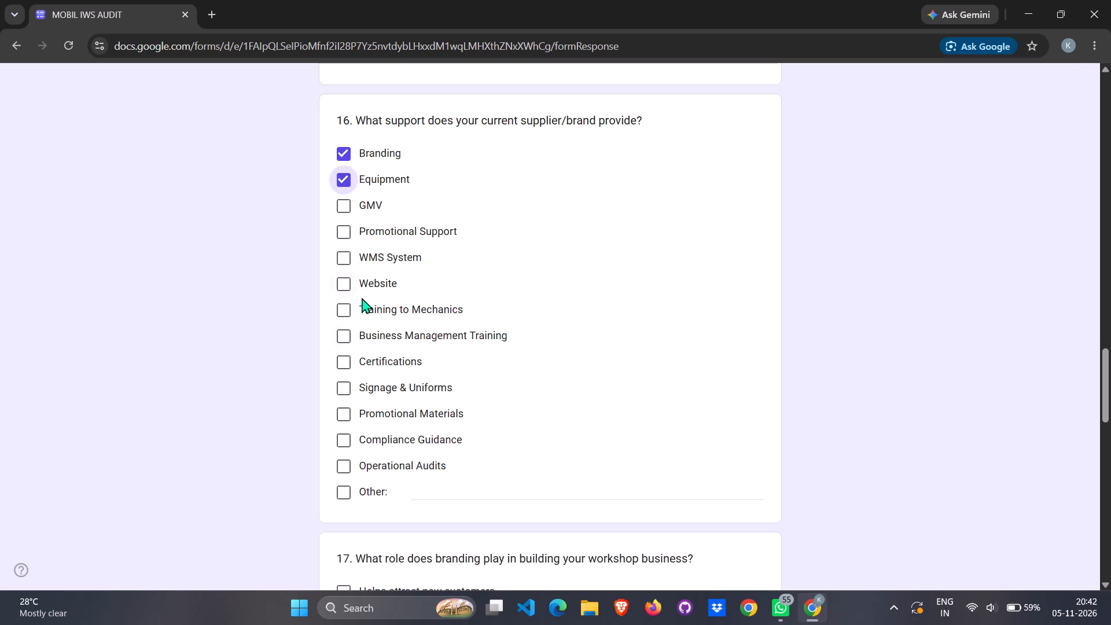
{"action": "left_click", "coordinate": [347, 360]}
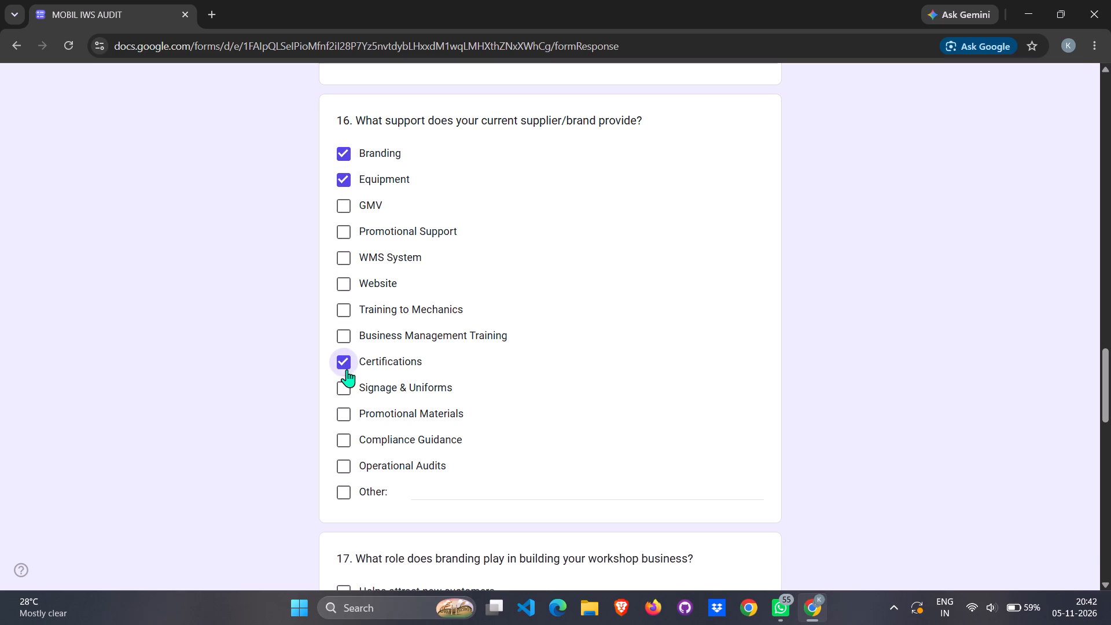
{"action": "left_click", "coordinate": [347, 384]}
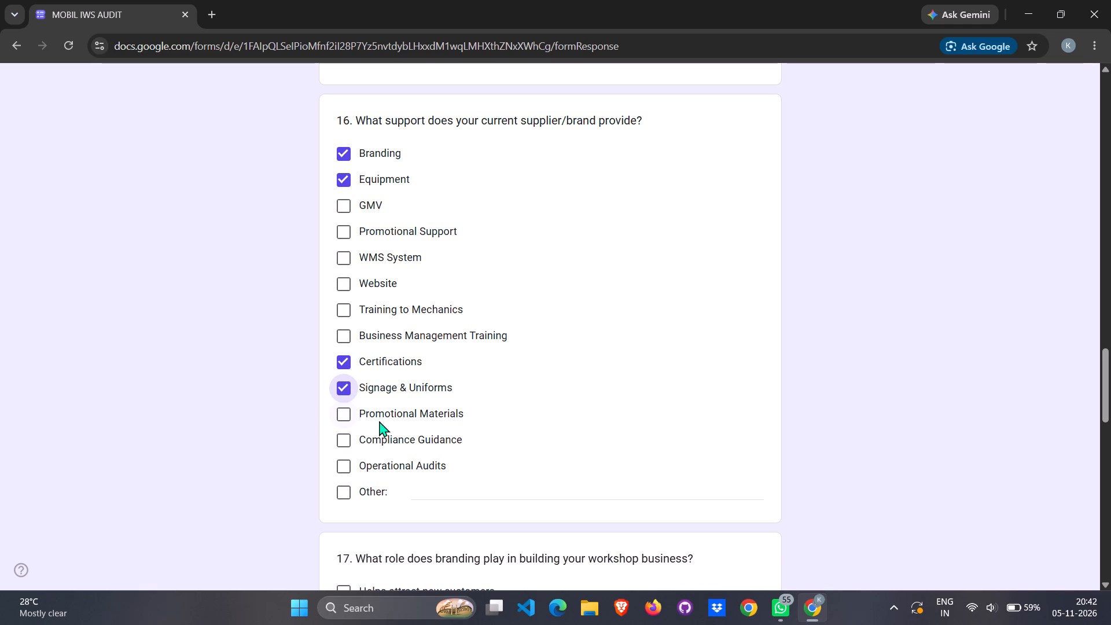
In question 17 on branding's role, select attracting new customers, better workshop visibility, a more professional appearance, and association with a reputed brand.
{"action": "scroll", "coordinate": [408, 489], "scroll_direction": "down", "scroll_amount": 2}
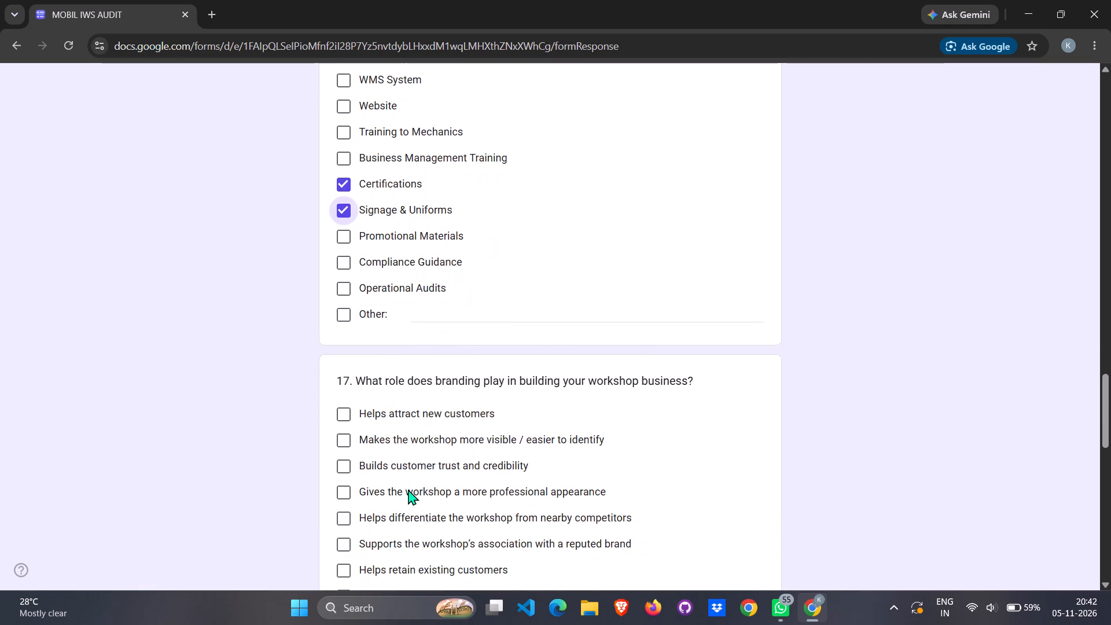
{"action": "scroll", "coordinate": [408, 489], "scroll_direction": "down", "scroll_amount": 2}
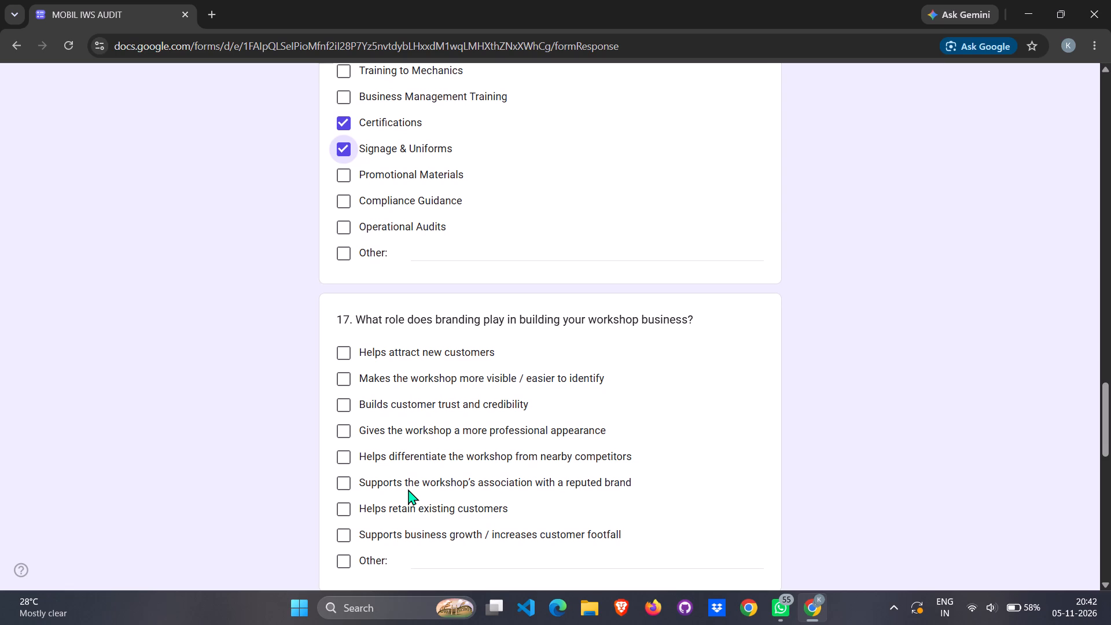
{"action": "scroll", "coordinate": [408, 489], "scroll_direction": "down", "scroll_amount": 1}
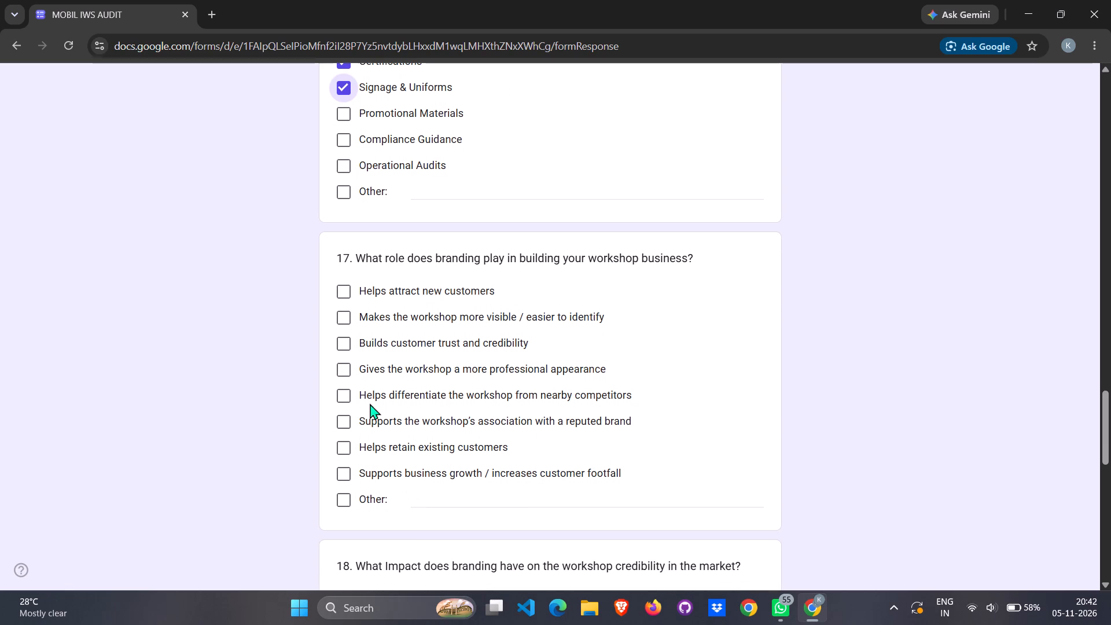
{"action": "left_click", "coordinate": [345, 291]}
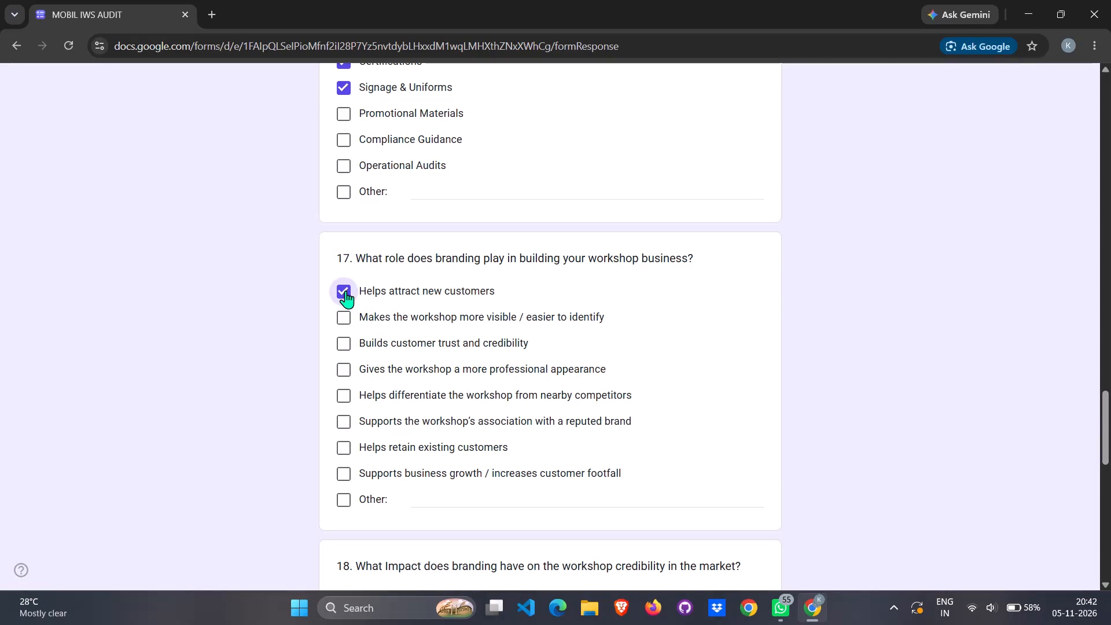
{"action": "left_click", "coordinate": [345, 318]}
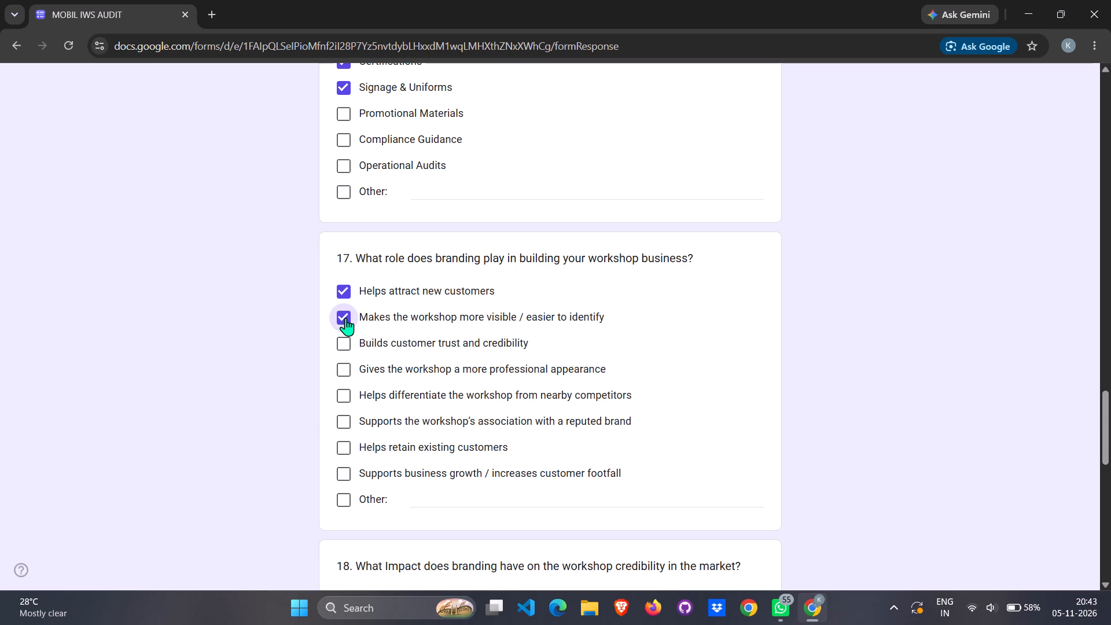
{"action": "left_click", "coordinate": [349, 367]}
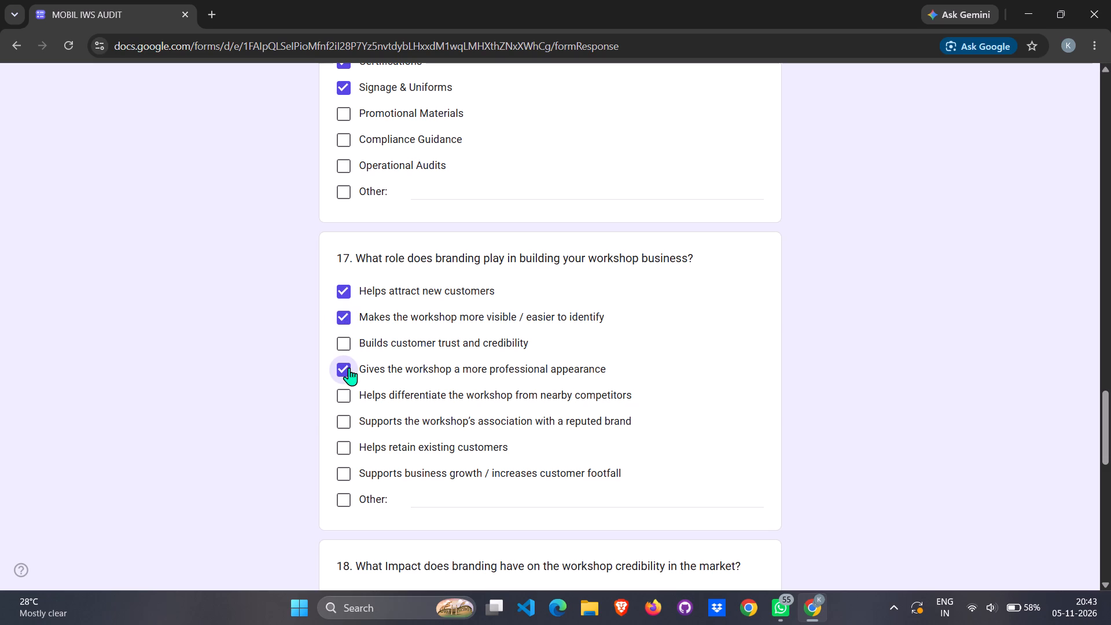
{"action": "left_click", "coordinate": [344, 421]}
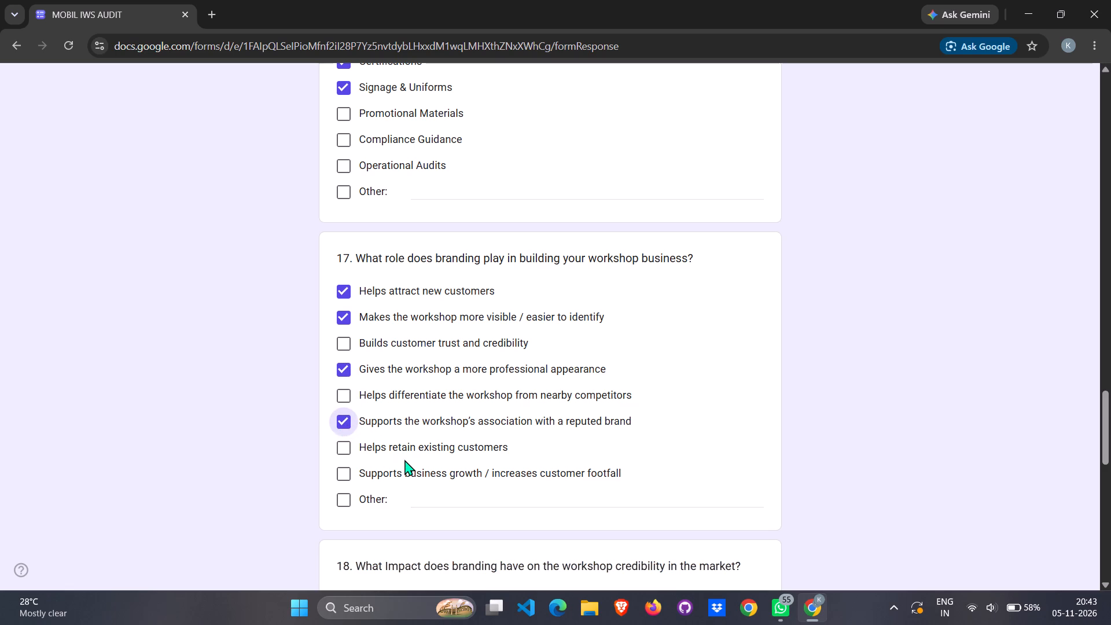
In question 18 on branding's credibility impact, select appearing more professional, strengthening local market reputation, and differentiating from independent garages.
{"action": "scroll", "coordinate": [404, 459], "scroll_direction": "down", "scroll_amount": 4}
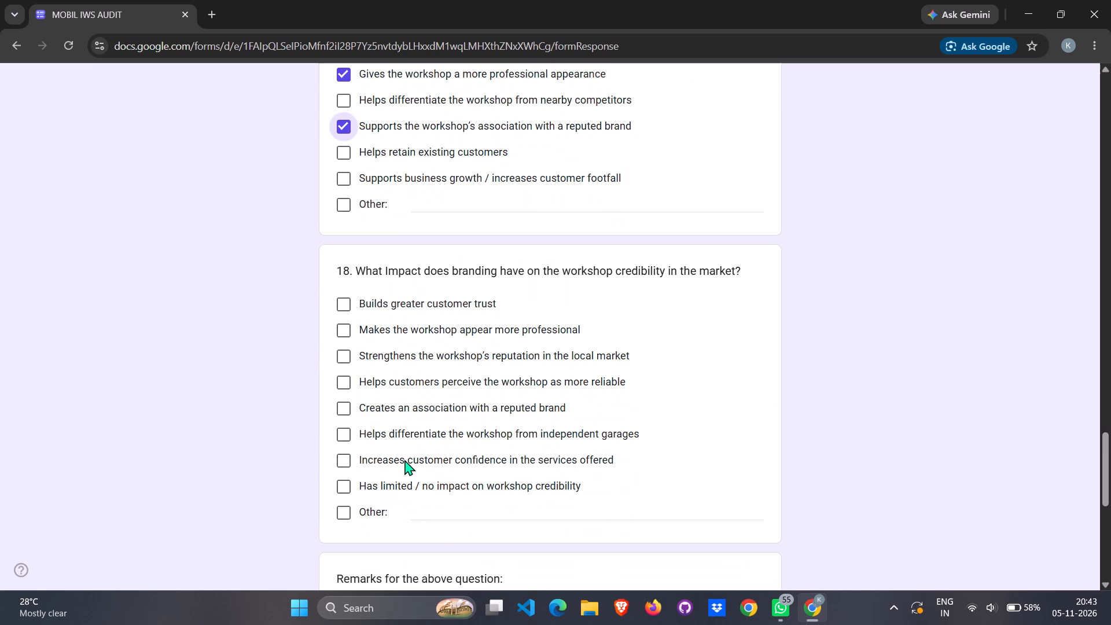
{"action": "left_click", "coordinate": [352, 329]}
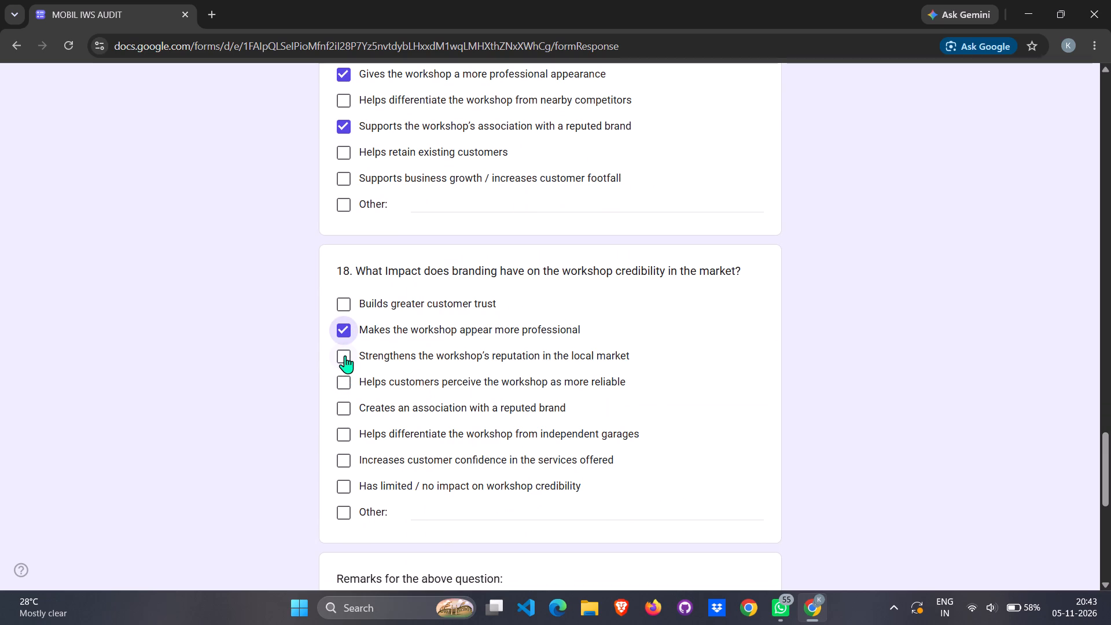
{"action": "left_click", "coordinate": [345, 355]}
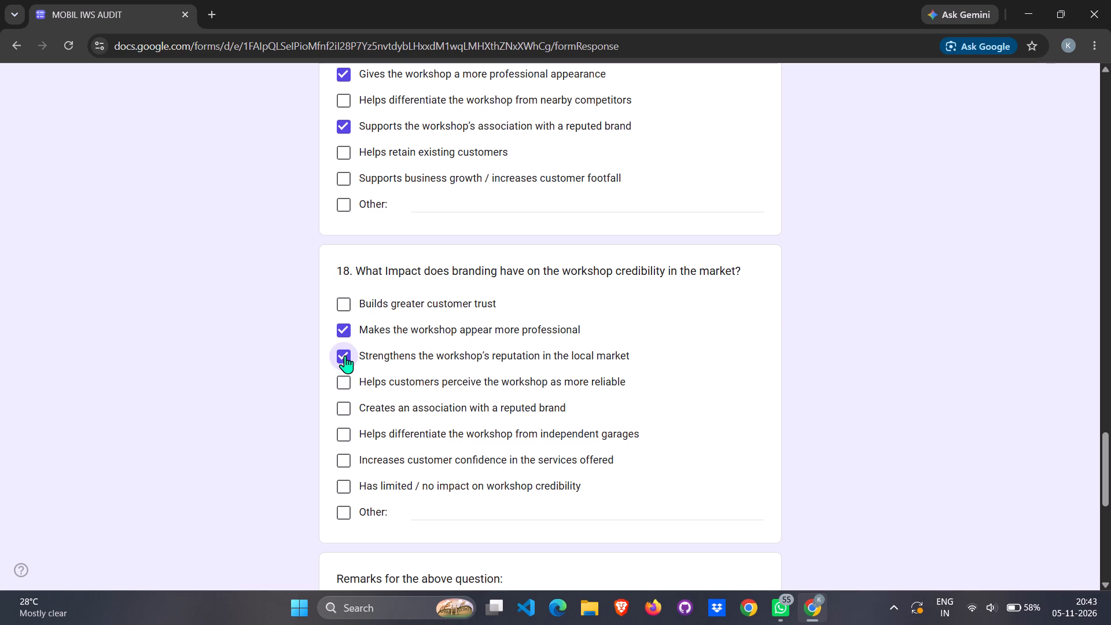
{"action": "left_click", "coordinate": [348, 436]}
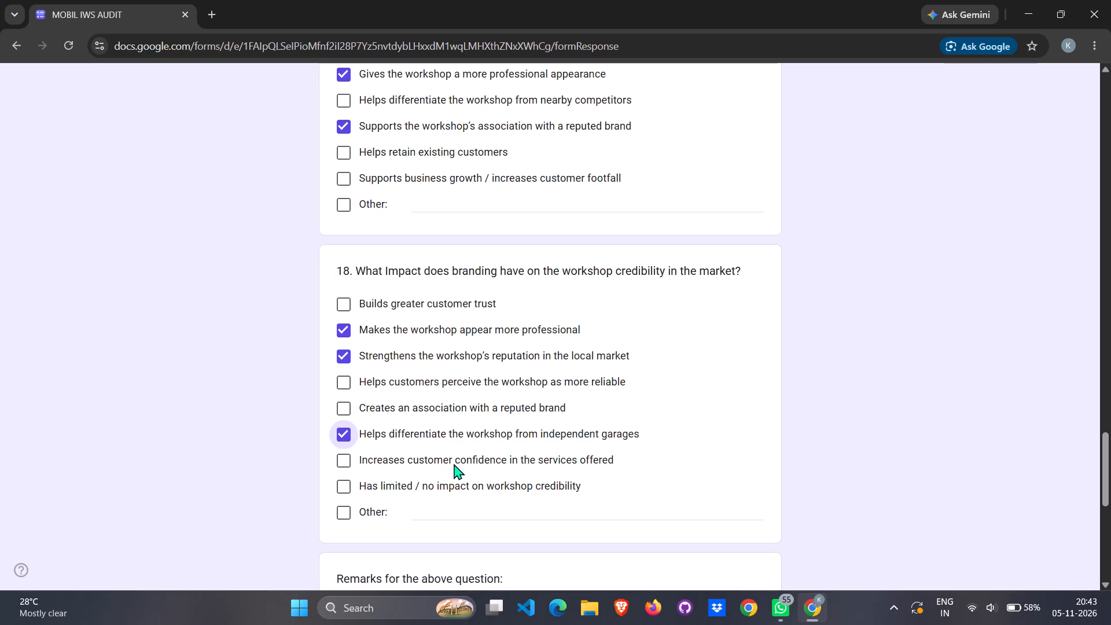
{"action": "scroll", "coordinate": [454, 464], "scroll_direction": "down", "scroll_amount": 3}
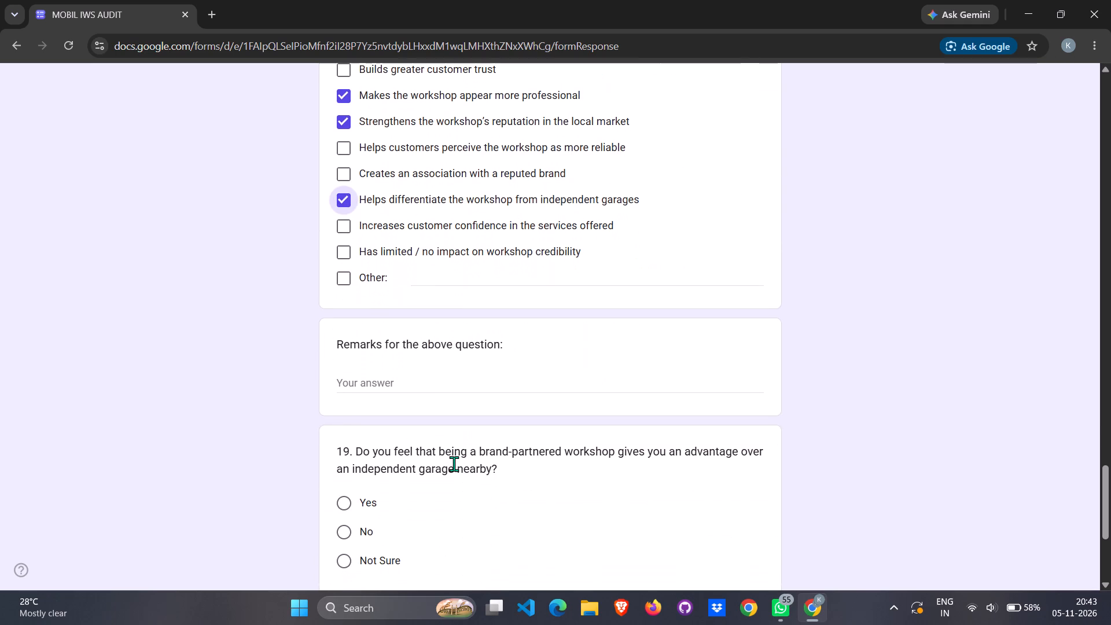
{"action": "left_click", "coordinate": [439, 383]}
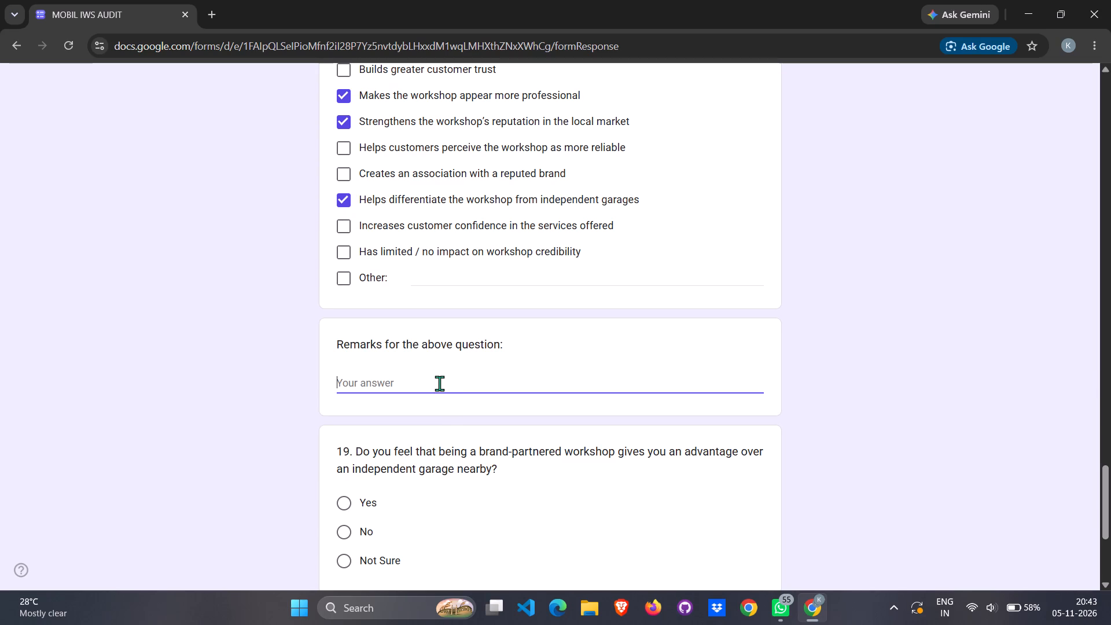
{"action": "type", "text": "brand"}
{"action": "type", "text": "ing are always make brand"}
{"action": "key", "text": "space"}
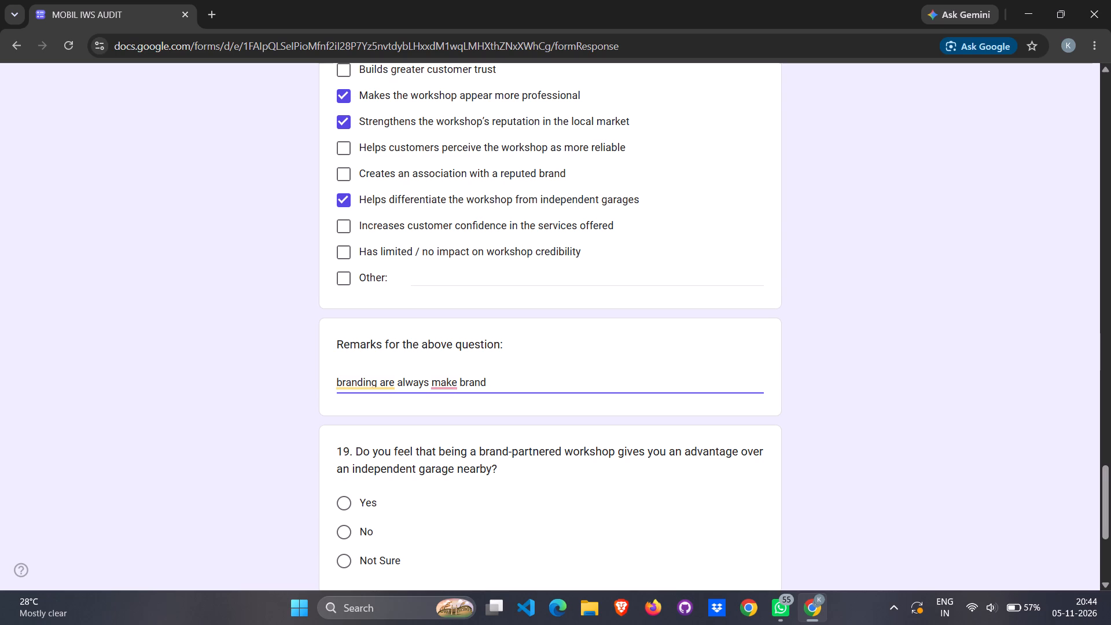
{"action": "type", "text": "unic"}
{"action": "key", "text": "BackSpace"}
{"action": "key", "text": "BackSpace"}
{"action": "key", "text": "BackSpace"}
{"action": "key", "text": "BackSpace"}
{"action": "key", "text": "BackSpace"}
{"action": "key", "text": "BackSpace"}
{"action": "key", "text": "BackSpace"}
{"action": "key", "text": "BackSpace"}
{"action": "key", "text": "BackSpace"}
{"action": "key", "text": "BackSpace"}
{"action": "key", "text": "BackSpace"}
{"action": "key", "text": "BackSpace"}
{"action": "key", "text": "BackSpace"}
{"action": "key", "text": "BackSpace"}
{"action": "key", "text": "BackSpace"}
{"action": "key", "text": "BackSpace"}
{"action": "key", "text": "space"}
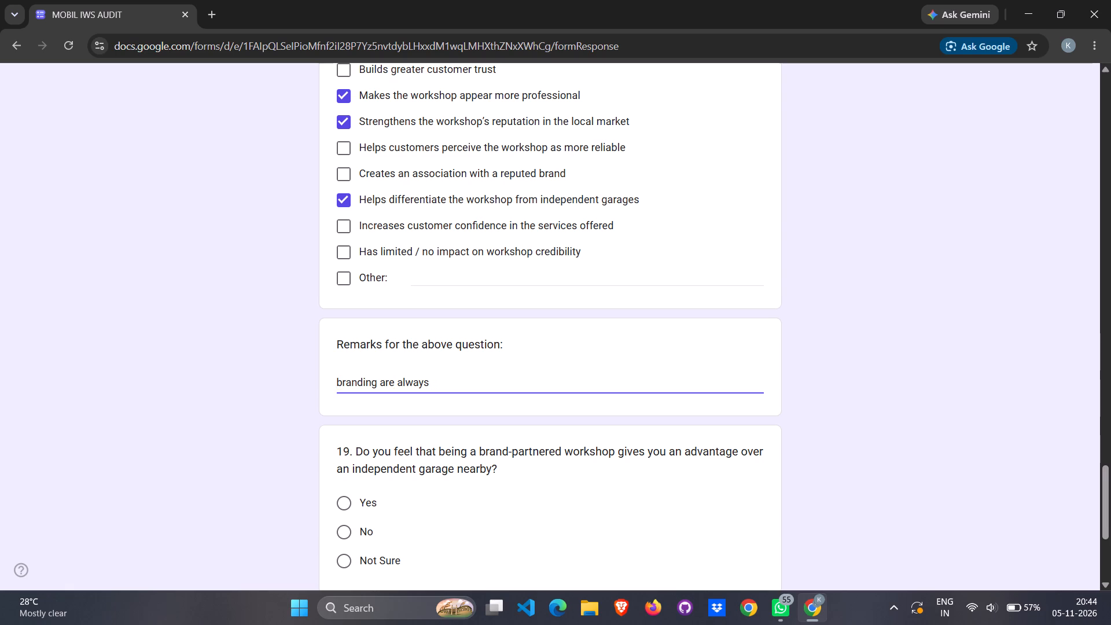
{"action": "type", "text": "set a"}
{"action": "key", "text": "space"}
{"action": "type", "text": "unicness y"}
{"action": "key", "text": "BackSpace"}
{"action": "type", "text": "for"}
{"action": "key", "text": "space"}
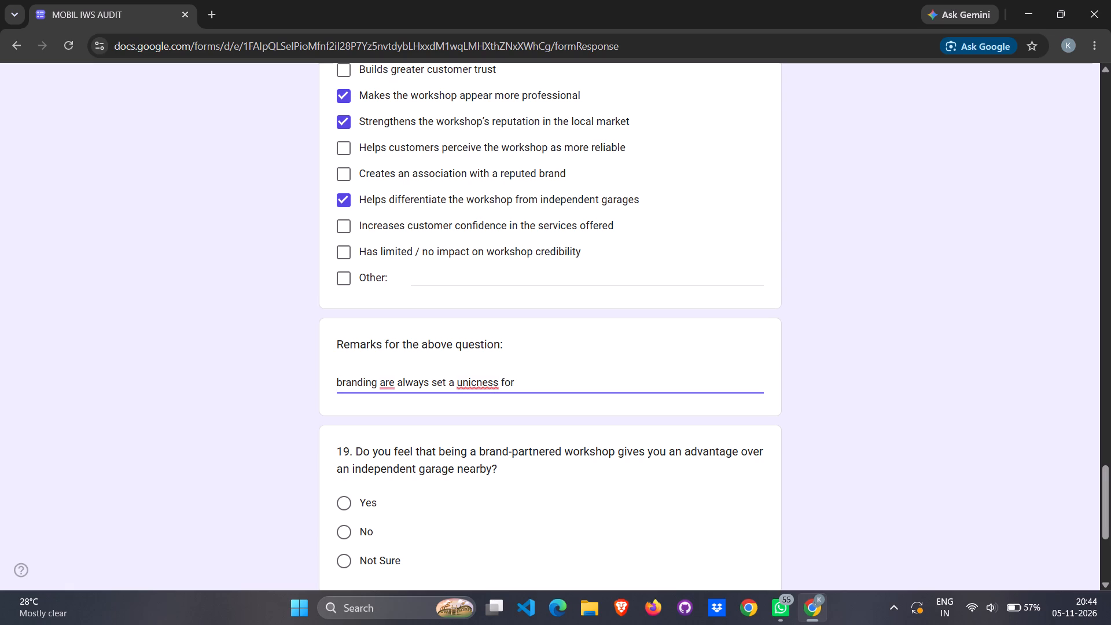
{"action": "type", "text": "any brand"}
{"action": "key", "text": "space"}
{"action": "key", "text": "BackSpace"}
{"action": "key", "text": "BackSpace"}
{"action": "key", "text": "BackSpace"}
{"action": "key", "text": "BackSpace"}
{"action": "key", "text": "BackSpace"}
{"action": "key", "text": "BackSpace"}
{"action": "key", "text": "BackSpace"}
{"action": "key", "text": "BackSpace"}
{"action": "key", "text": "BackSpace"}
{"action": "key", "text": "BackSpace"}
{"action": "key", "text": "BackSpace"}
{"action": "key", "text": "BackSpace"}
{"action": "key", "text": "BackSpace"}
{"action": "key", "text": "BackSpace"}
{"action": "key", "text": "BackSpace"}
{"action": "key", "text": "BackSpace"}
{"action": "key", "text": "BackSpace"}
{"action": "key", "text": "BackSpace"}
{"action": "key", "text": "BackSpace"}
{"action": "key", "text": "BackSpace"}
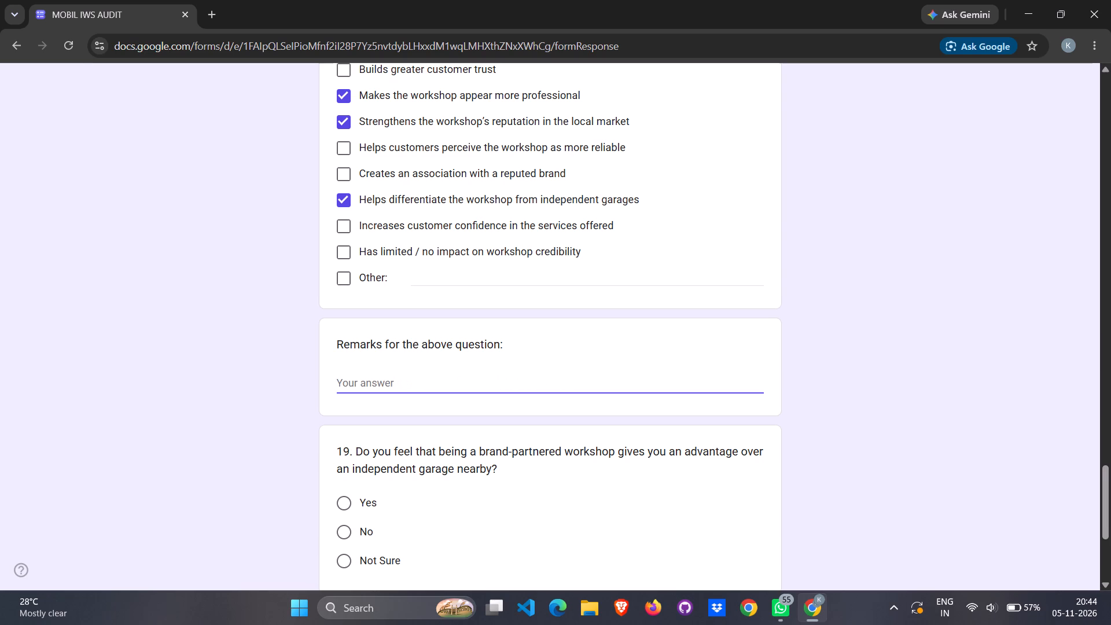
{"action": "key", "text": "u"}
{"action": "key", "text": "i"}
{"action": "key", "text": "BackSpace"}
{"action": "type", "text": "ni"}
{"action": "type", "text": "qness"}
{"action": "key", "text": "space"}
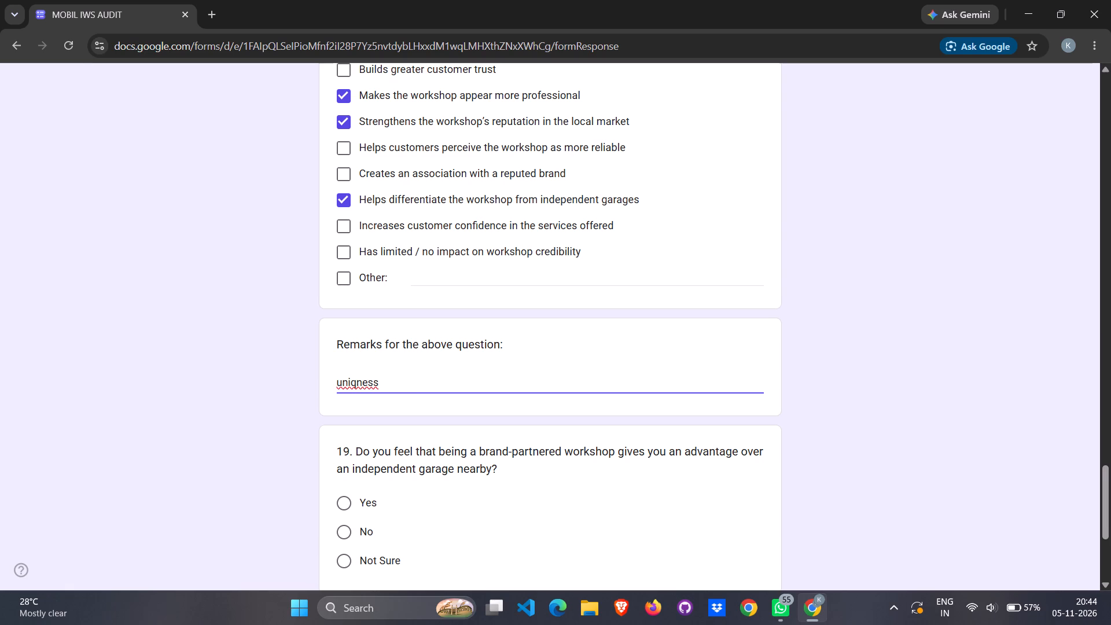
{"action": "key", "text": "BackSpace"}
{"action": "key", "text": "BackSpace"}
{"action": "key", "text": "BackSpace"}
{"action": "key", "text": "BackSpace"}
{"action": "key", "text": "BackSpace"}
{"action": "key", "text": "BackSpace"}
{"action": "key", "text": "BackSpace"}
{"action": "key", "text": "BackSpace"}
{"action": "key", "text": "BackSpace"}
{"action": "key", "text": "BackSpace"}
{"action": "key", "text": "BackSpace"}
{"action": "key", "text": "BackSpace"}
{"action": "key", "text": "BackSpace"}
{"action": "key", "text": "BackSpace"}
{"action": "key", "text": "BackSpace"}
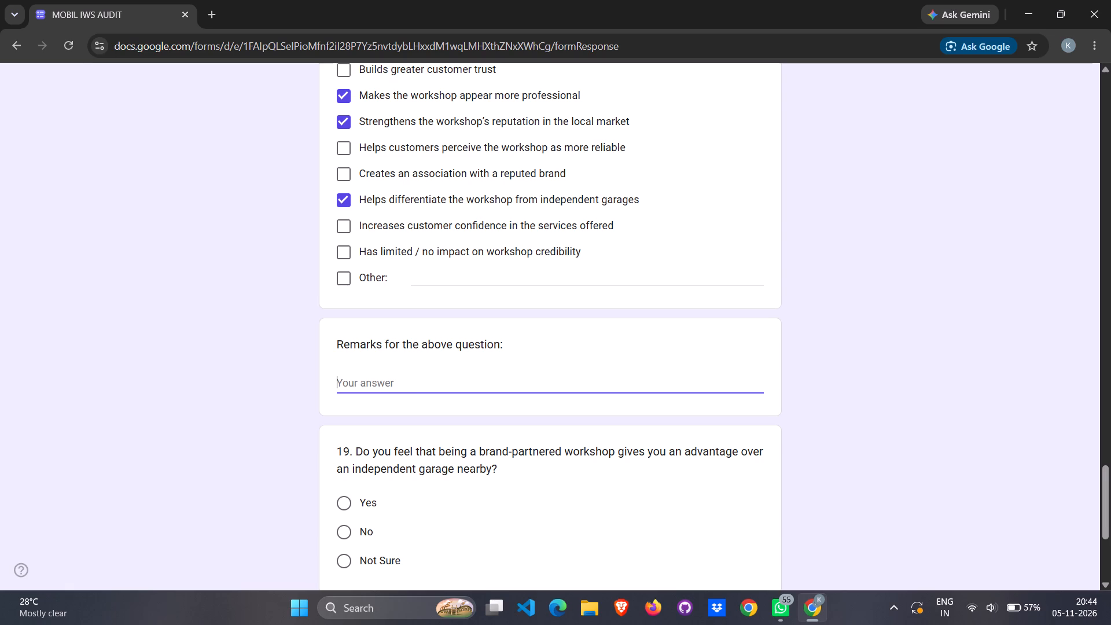
Enter "make build a trust" as the remark for question 18.
{"action": "type", "text": "make"}
{"action": "key", "text": "space"}
{"action": "type", "text": "build a trust"}
{"action": "key", "text": "space"}
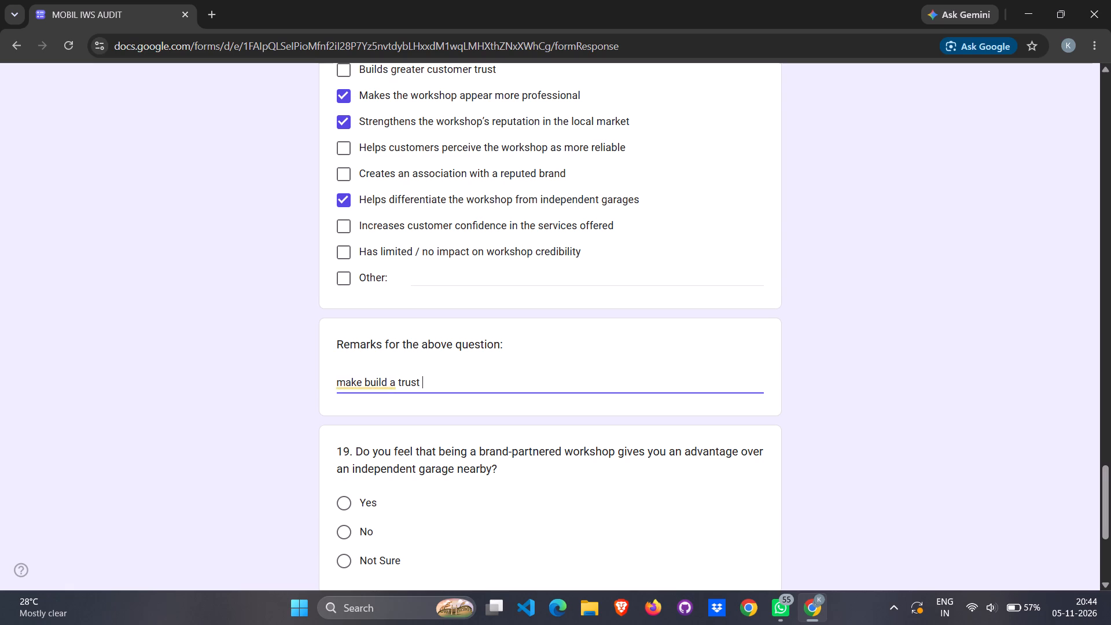
Answer No to question 19 about a brand-partnered workshop having an advantage over a nearby independent garage.
{"action": "scroll", "coordinate": [509, 479], "scroll_direction": "down", "scroll_amount": 2}
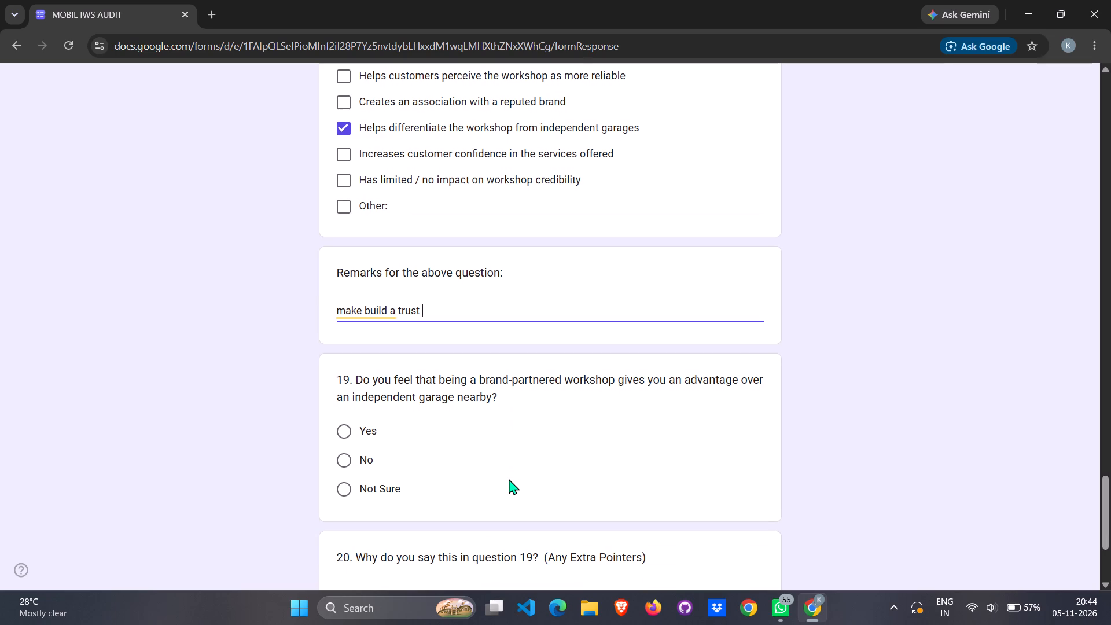
{"action": "scroll", "coordinate": [509, 479], "scroll_direction": "down", "scroll_amount": 1}
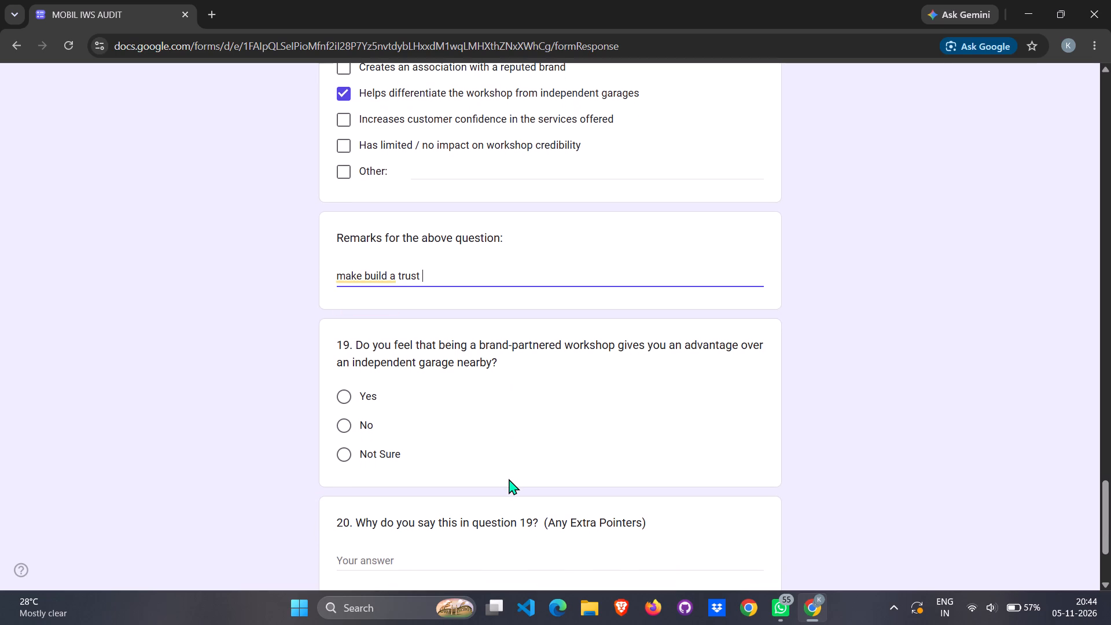
{"action": "scroll", "coordinate": [509, 479], "scroll_direction": "down", "scroll_amount": 1}
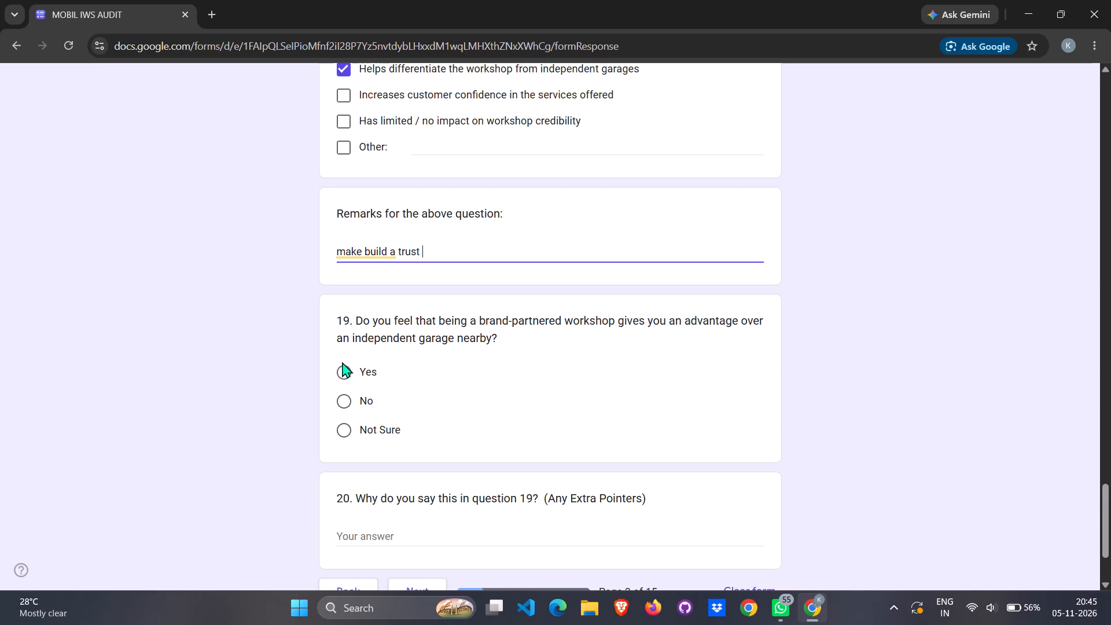
{"action": "scroll", "coordinate": [492, 472], "scroll_direction": "down", "scroll_amount": 2}
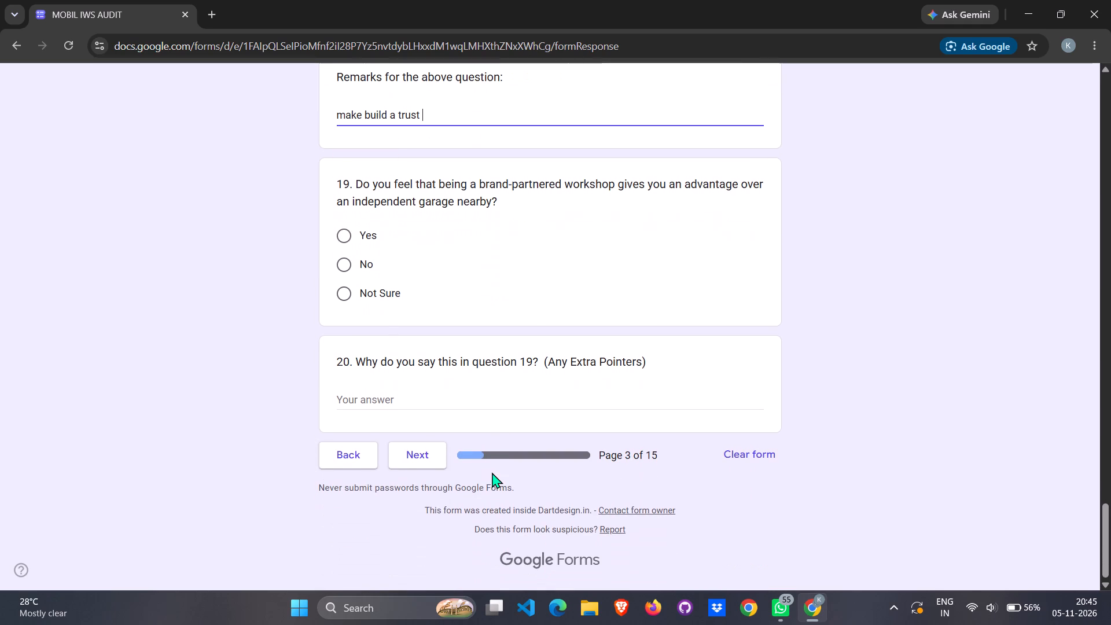
{"action": "scroll", "coordinate": [492, 472], "scroll_direction": "up", "scroll_amount": 2}
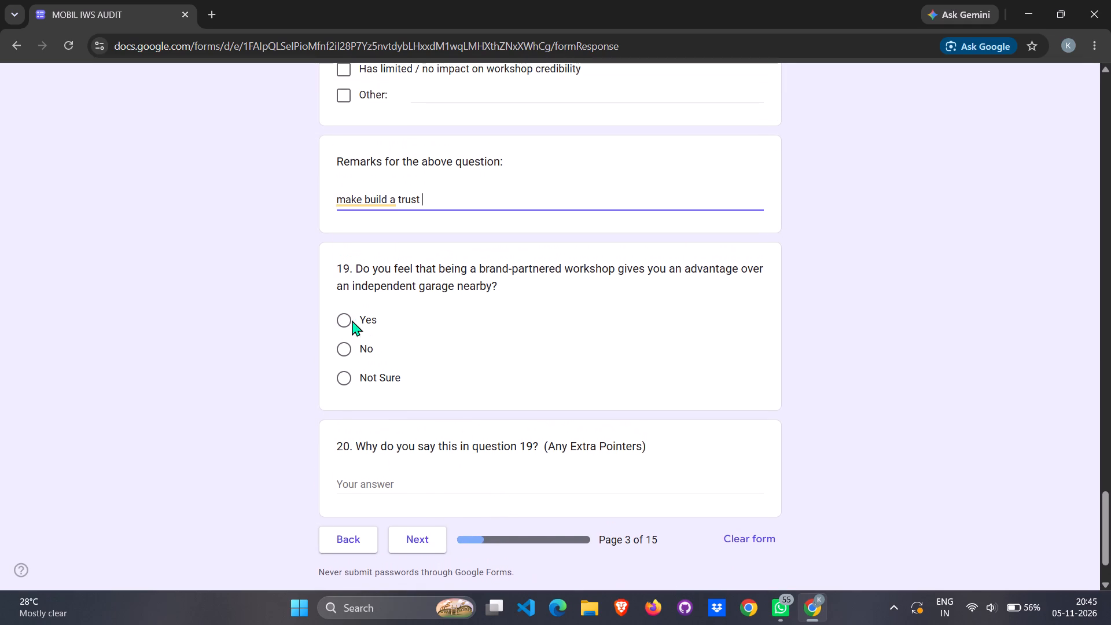
{"action": "left_click", "coordinate": [345, 320]}
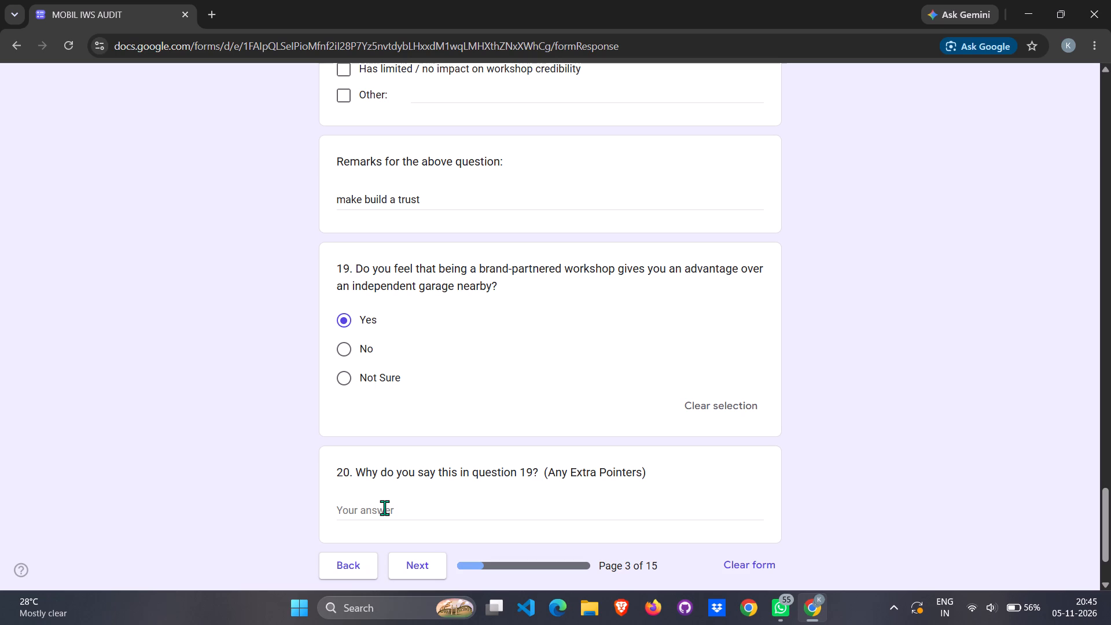
{"action": "left_click", "coordinate": [347, 345]}
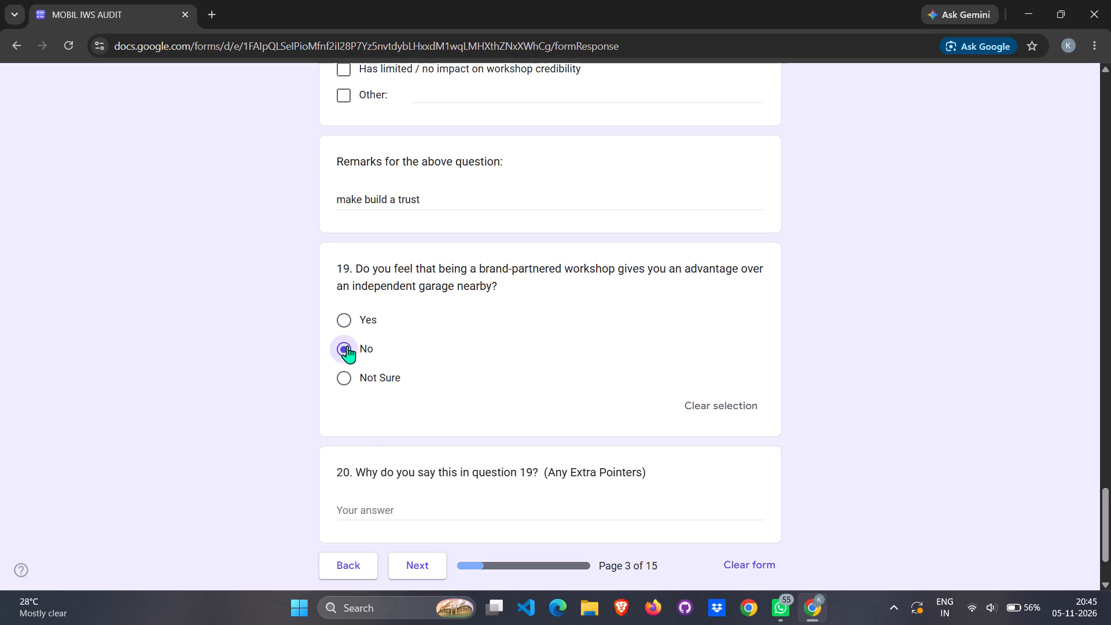
Answer question 20 with "because they have already enough space" and continue to the workshop volume and product mix section.
{"action": "scroll", "coordinate": [465, 479], "scroll_direction": "down", "scroll_amount": 1}
{"action": "left_click", "coordinate": [393, 432]}
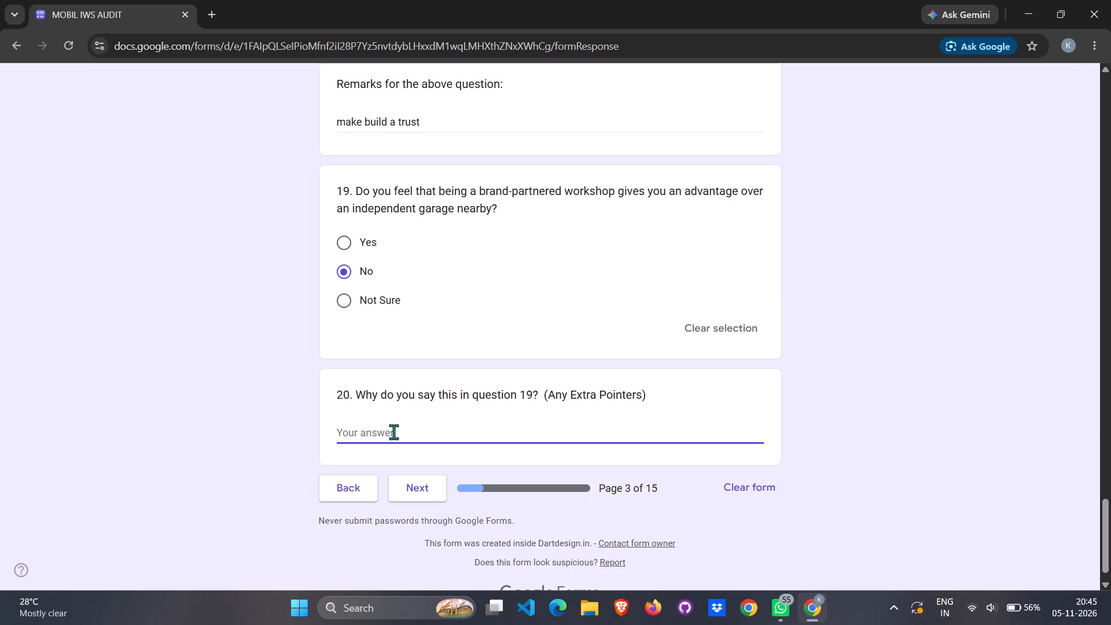
{"action": "type", "text": "bcea"}
{"action": "key", "text": "BackSpace"}
{"action": "key", "text": "BackSpace"}
{"action": "key", "text": "BackSpace"}
{"action": "key", "text": "e"}
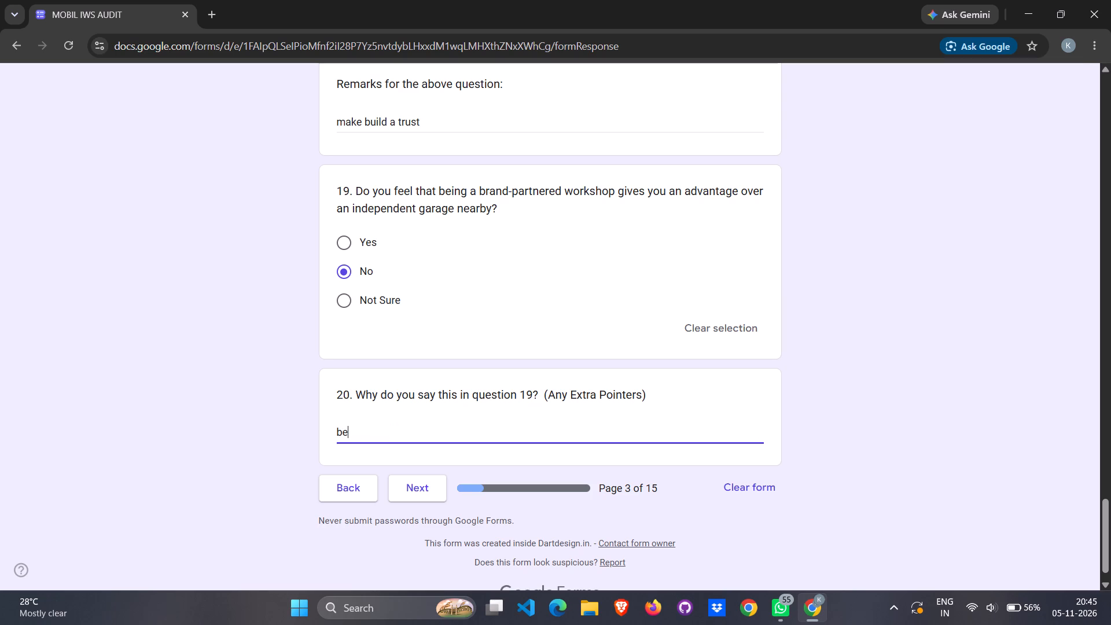
{"action": "type", "text": "ca"}
{"action": "type", "text": "use"}
{"action": "key", "text": "space"}
{"action": "key", "text": "t"}
{"action": "type", "text": "hey"}
{"action": "key", "text": "space"}
{"action": "type", "text": "have ak"}
{"action": "key", "text": "BackSpace"}
{"action": "type", "text": "lready enpug"}
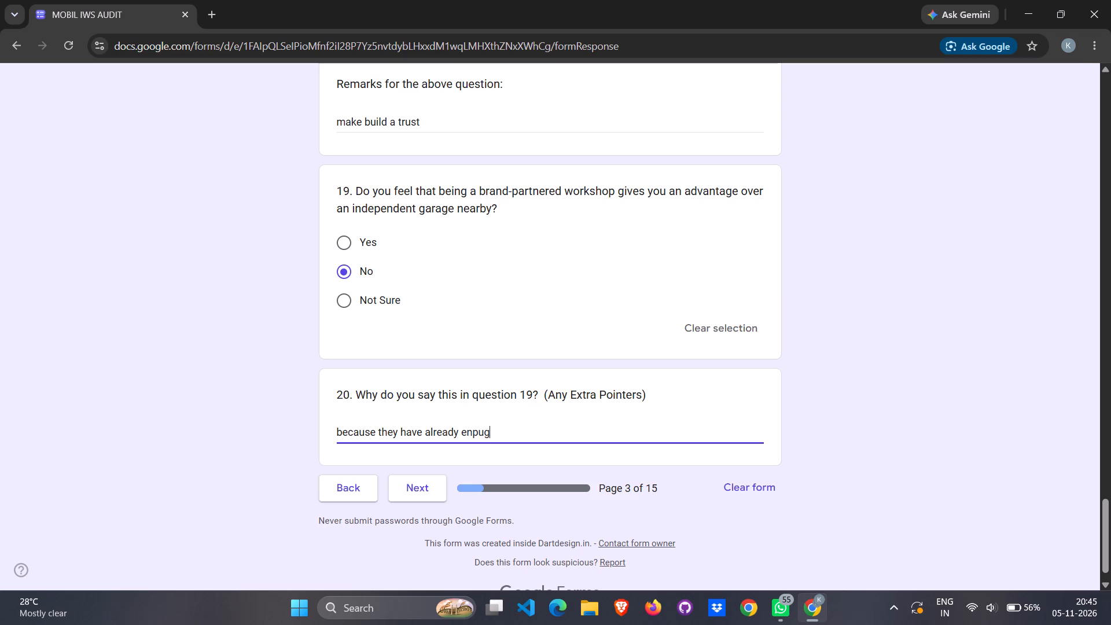
{"action": "key", "text": "BackSpace"}
{"action": "key", "text": "BackSpace"}
{"action": "key", "text": "BackSpace"}
{"action": "type", "text": "ough space for"}
{"action": "key", "text": "space"}
{"action": "key", "text": "BackSpace"}
{"action": "key", "text": "BackSpace"}
{"action": "key", "text": "BackSpace"}
{"action": "key", "text": "BackSpace"}
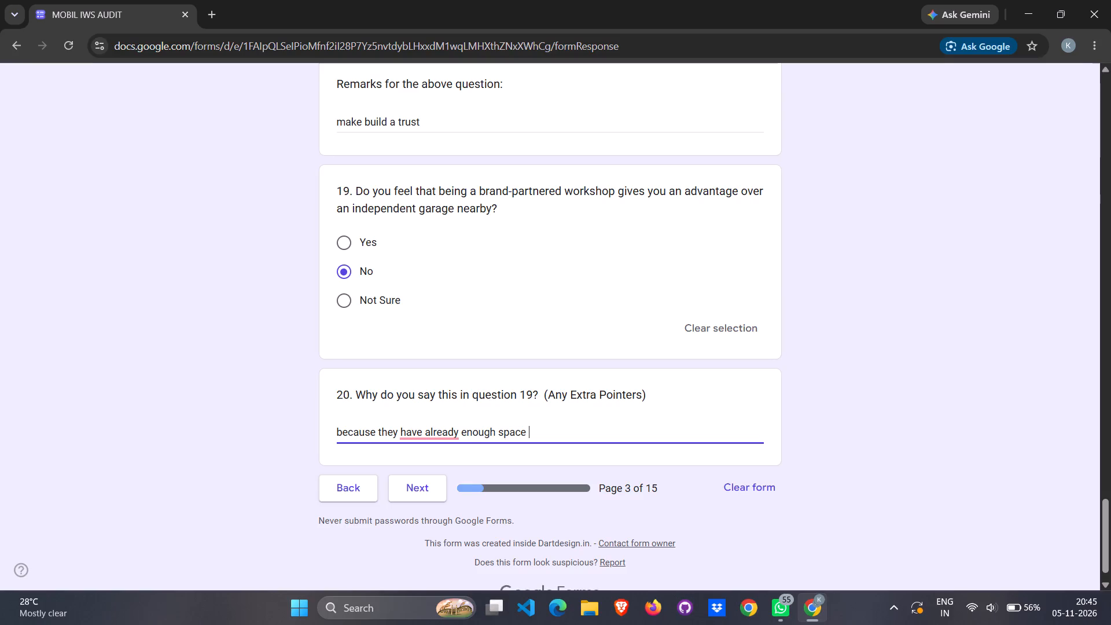
{"action": "left_click", "coordinate": [423, 479]}
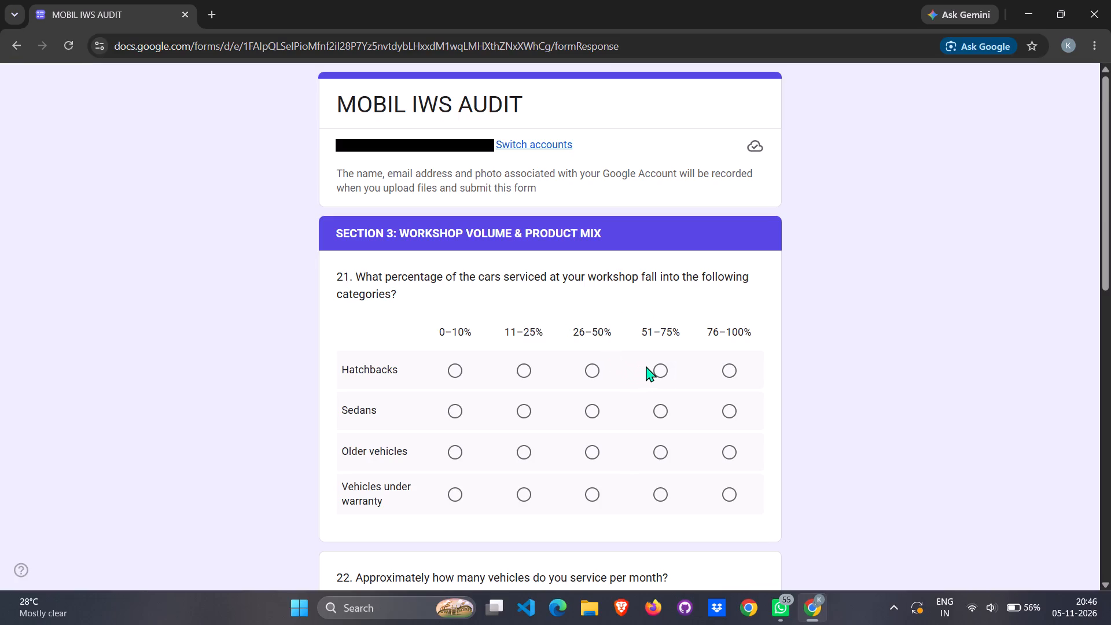
In question 21, set the share of hatchbacks, sedans and older vehicles serviced to 26–50% each.
{"action": "left_click", "coordinate": [592, 365]}
{"action": "left_click", "coordinate": [591, 407]}
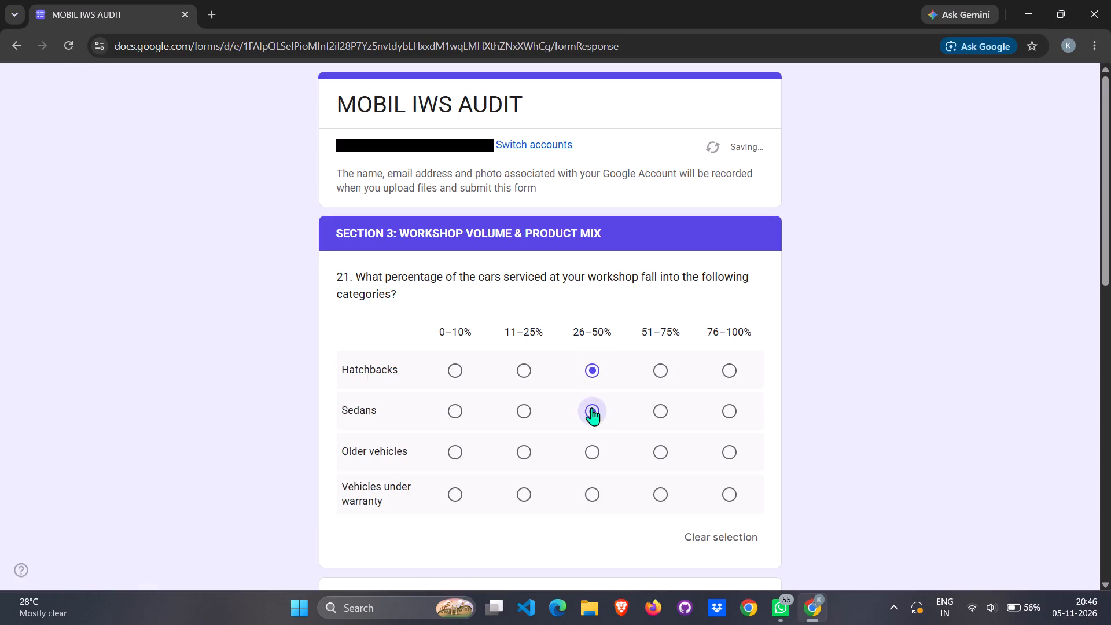
{"action": "left_click", "coordinate": [589, 447]}
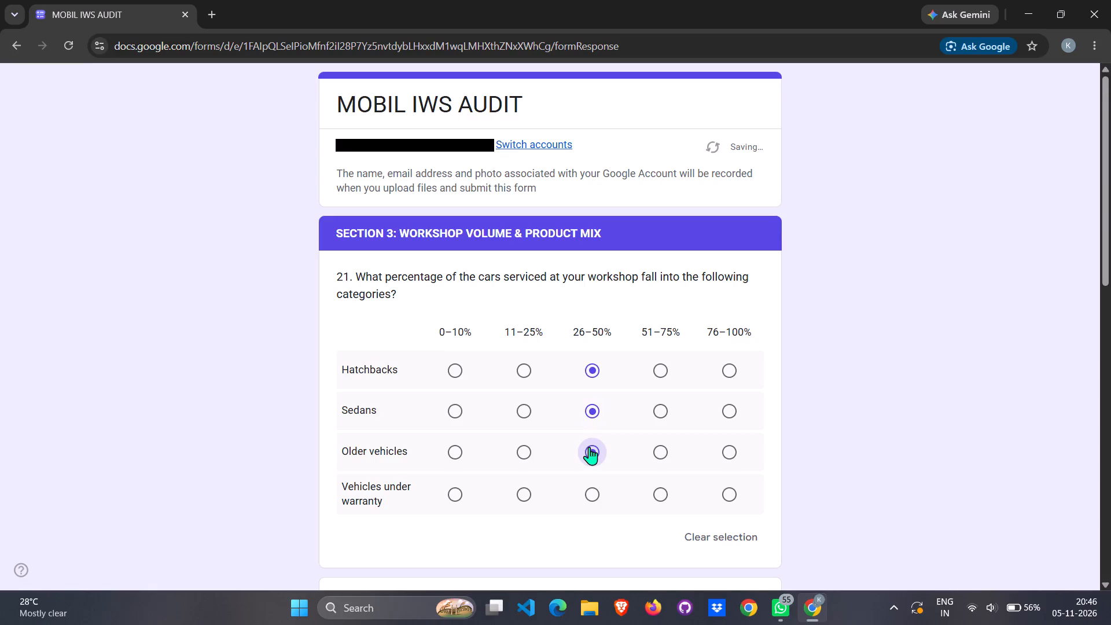
Enter 100 as the approximate number of vehicles serviced per month in question 22.
{"action": "scroll", "coordinate": [589, 447], "scroll_direction": "down", "scroll_amount": 4}
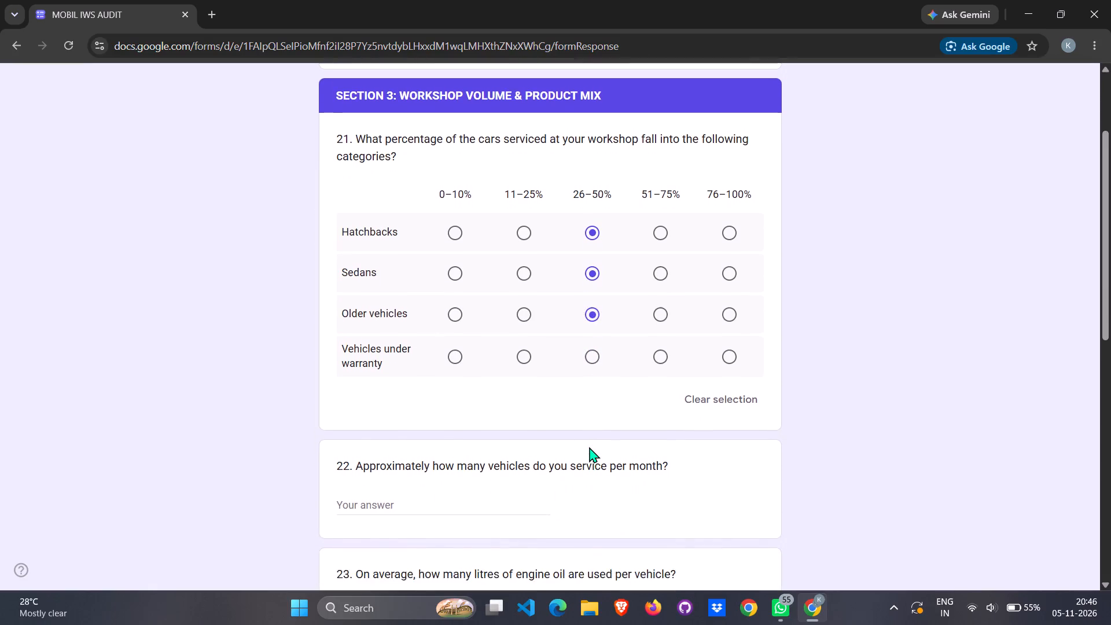
{"action": "scroll", "coordinate": [589, 447], "scroll_direction": "down", "scroll_amount": 3}
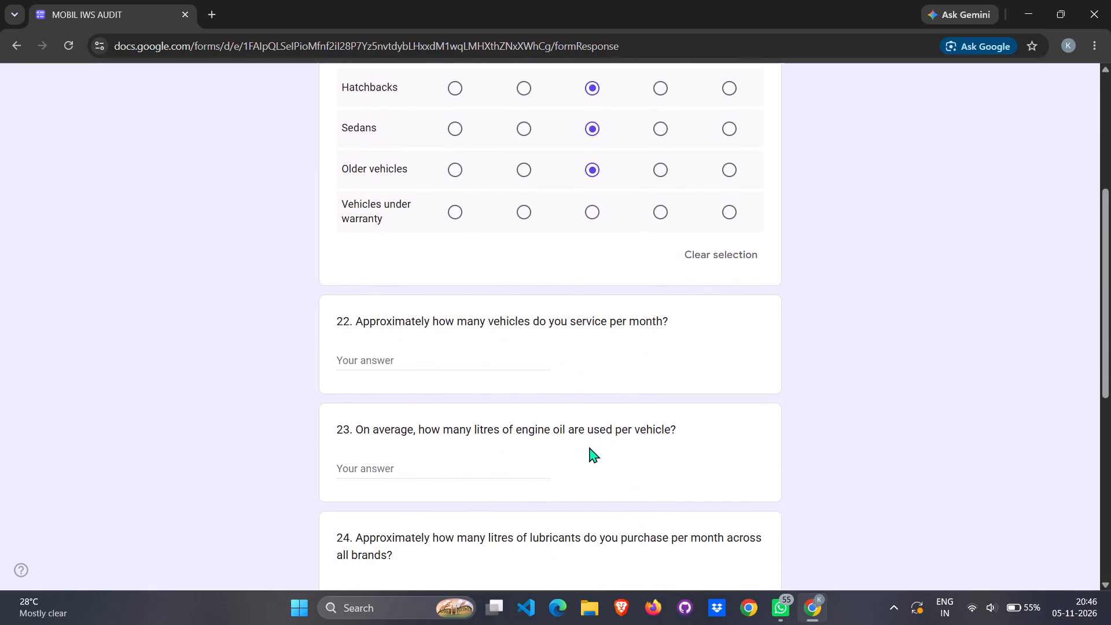
{"action": "scroll", "coordinate": [589, 447], "scroll_direction": "down", "scroll_amount": 1}
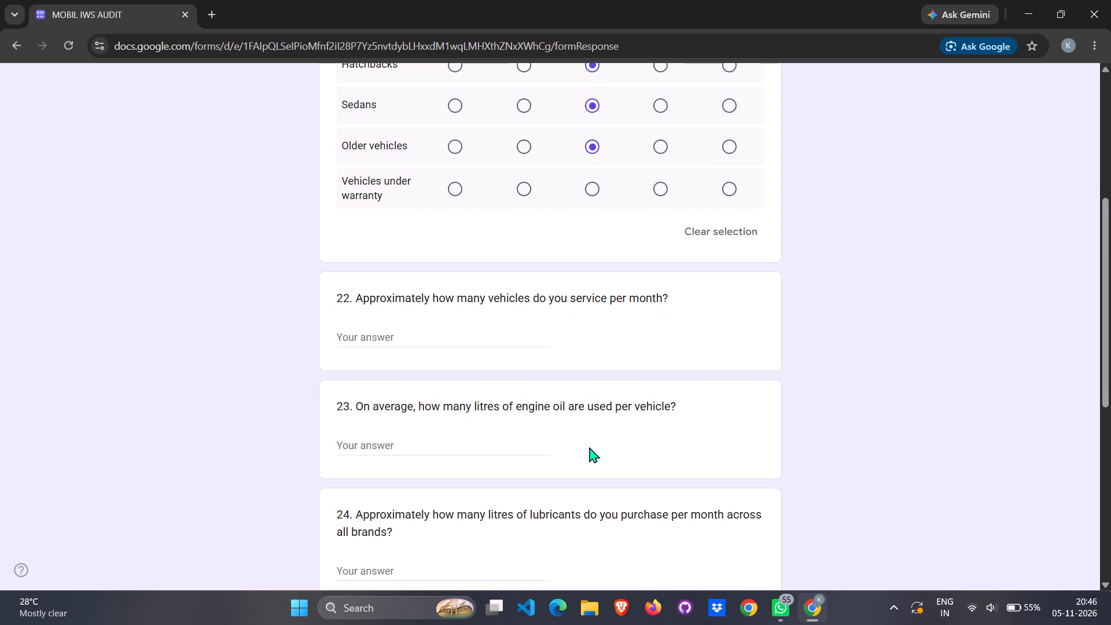
{"action": "left_click", "coordinate": [457, 334]}
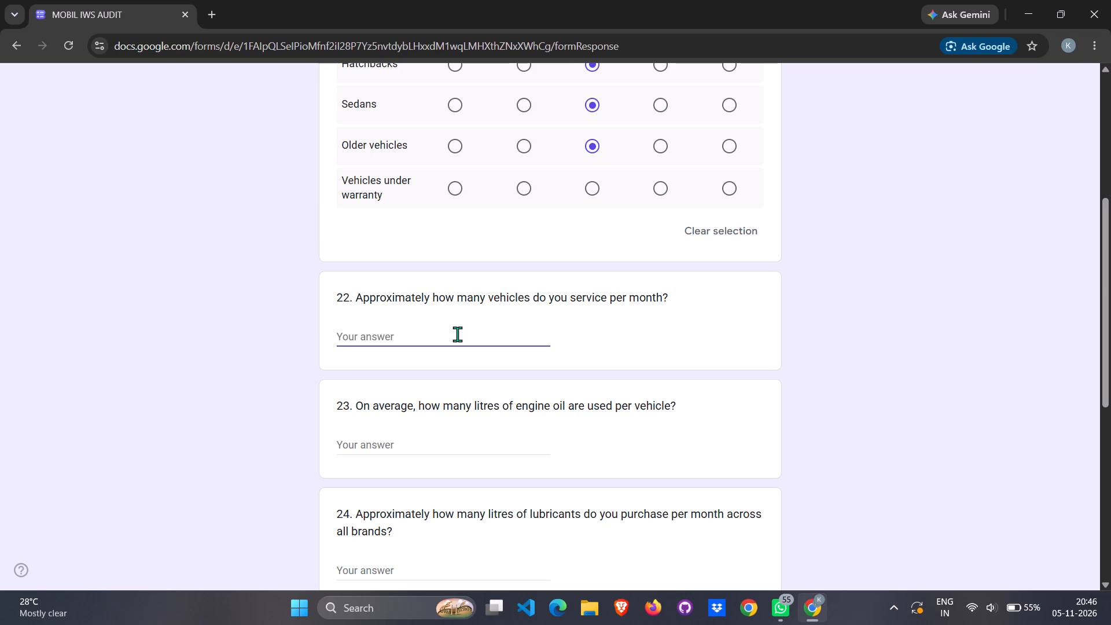
{"action": "type", "text": "80"}
{"action": "key", "text": "BackSpace"}
{"action": "key", "text": "BackSpace"}
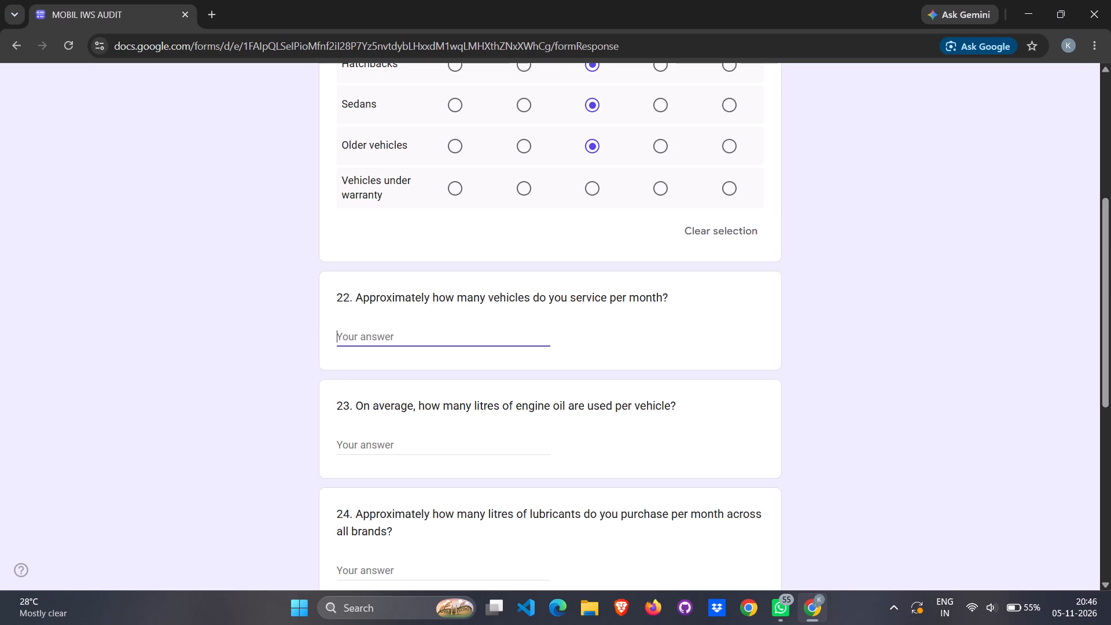
{"action": "type", "text": "100"}
Answer question 23 on engine oil used per vehicle with "3.5 to 5 litr according to engine capacity".
{"action": "scroll", "coordinate": [502, 429], "scroll_direction": "down", "scroll_amount": 2}
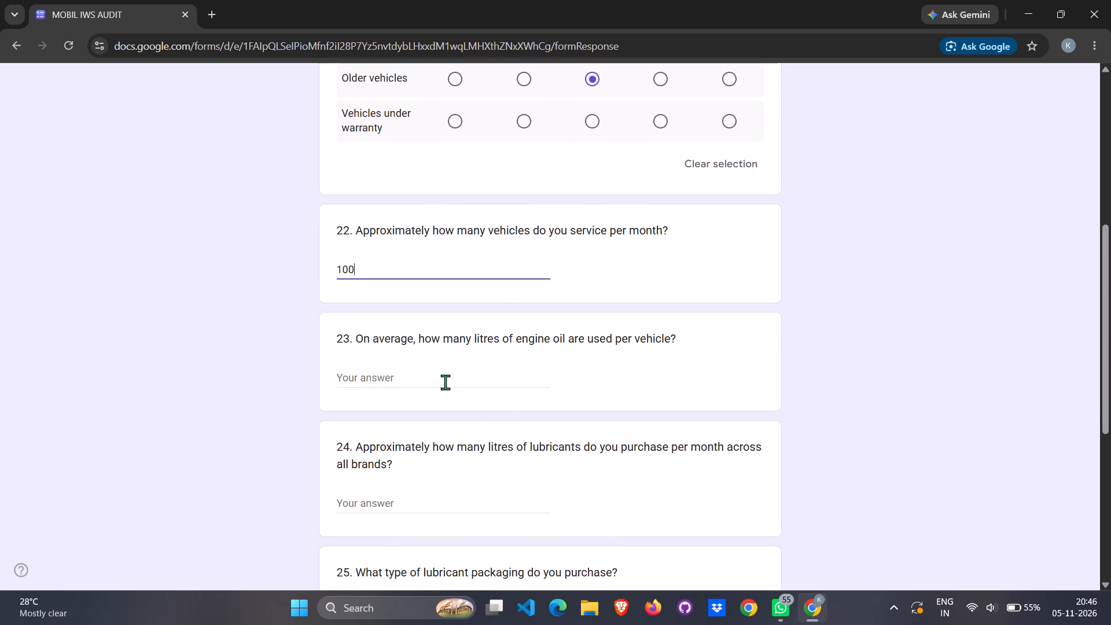
{"action": "left_click", "coordinate": [412, 374]}
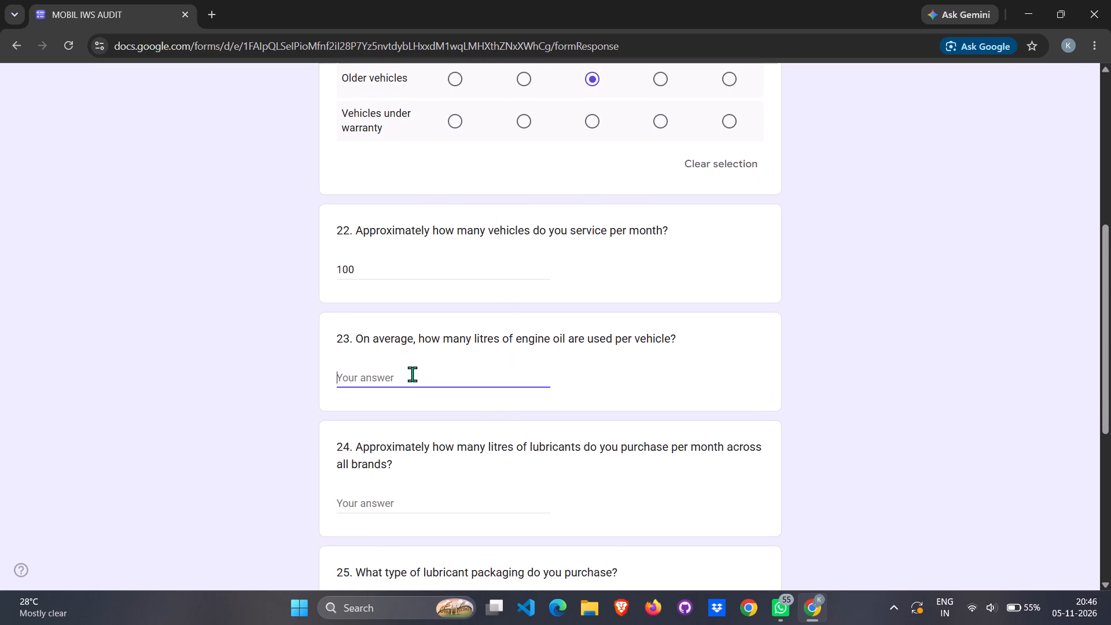
{"action": "key", "text": "3"}
{"action": "key", "text": "period"}
{"action": "key", "text": "5"}
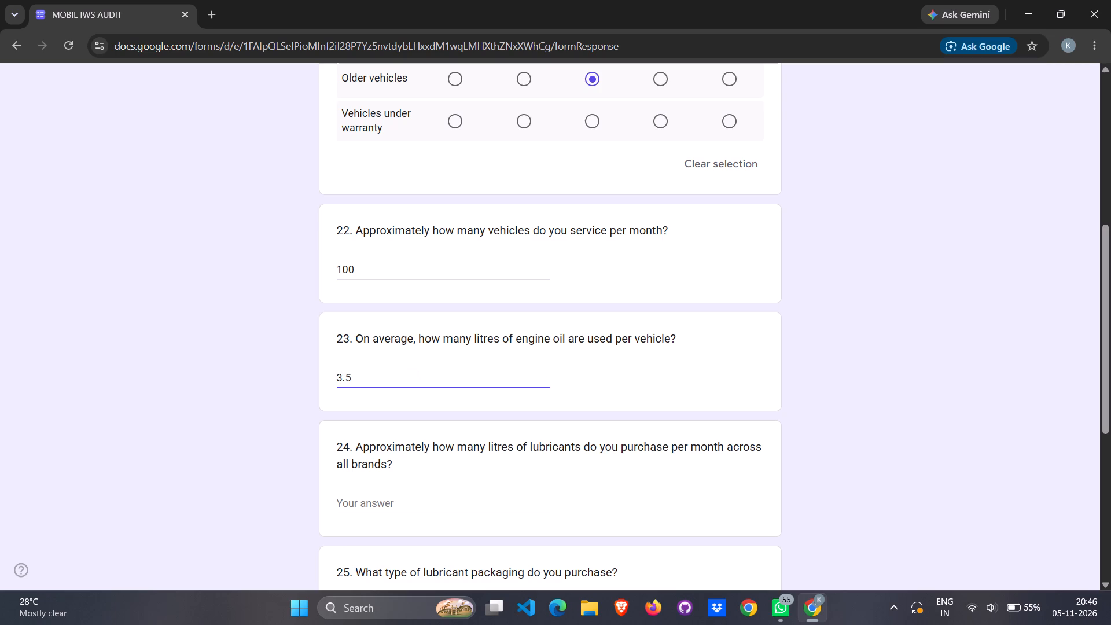
{"action": "key", "text": "space"}
{"action": "type", "text": "to"}
{"action": "key", "text": "space"}
{"action": "type", "text": "5 litr accou"}
{"action": "key", "text": "BackSpace"}
{"action": "type", "text": "rding to"}
{"action": "key", "text": "space"}
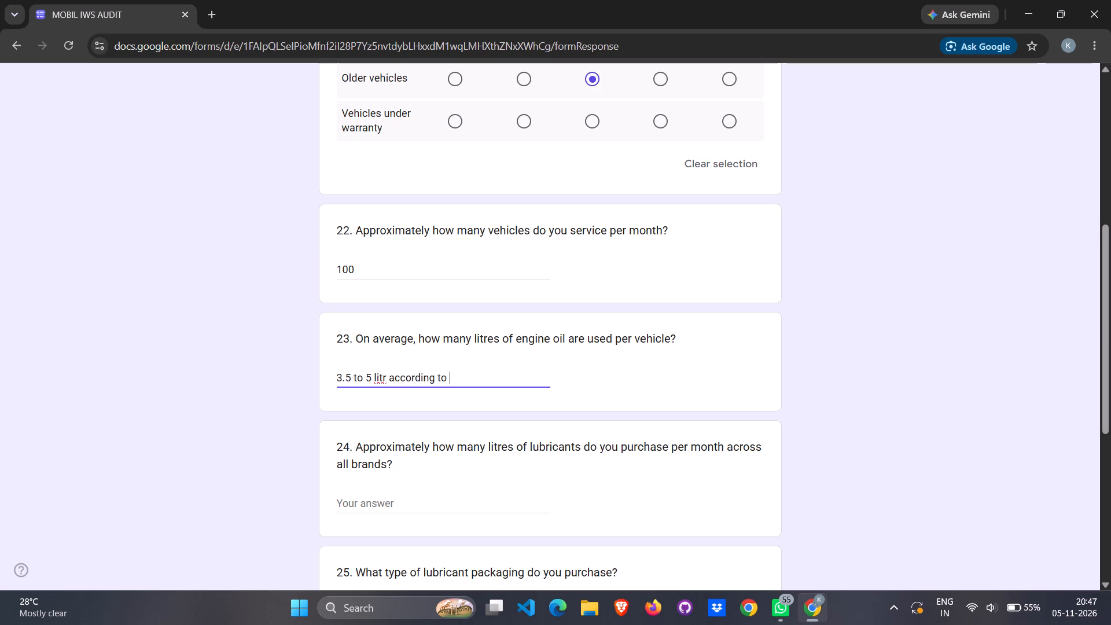
{"action": "type", "text": "eng"}
{"action": "type", "text": "ine"}
{"action": "key", "text": "space"}
{"action": "type", "text": "capacity"}
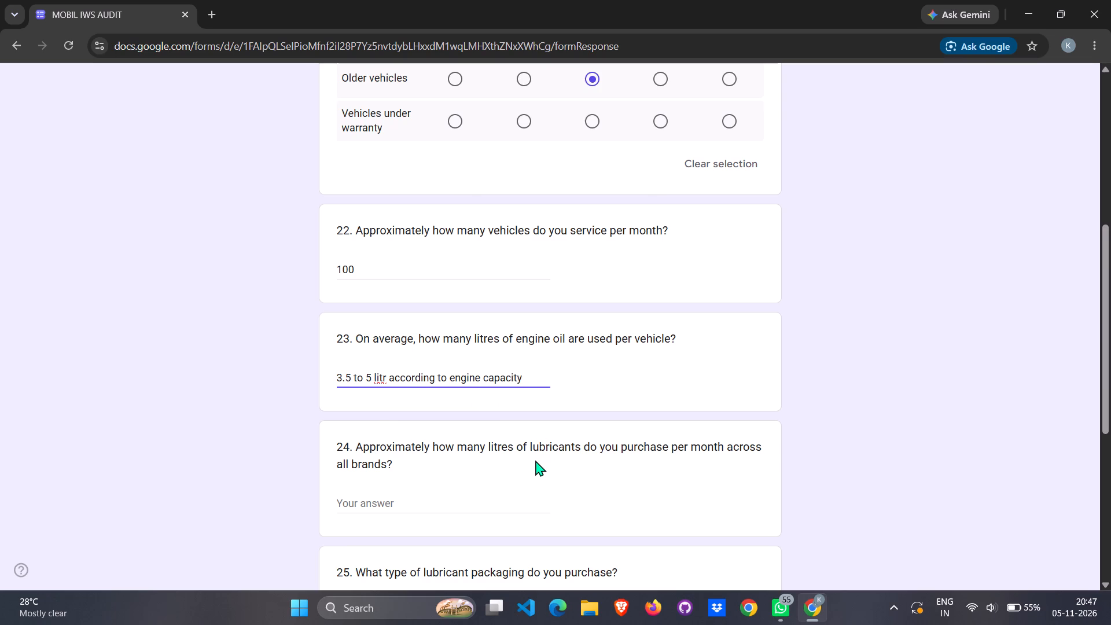
Leave question 24 blank, select the 3.5L, 4L and 5L small packs in question 25, and continue to the synthetic oil section.
{"action": "scroll", "coordinate": [535, 460], "scroll_direction": "down", "scroll_amount": 4}
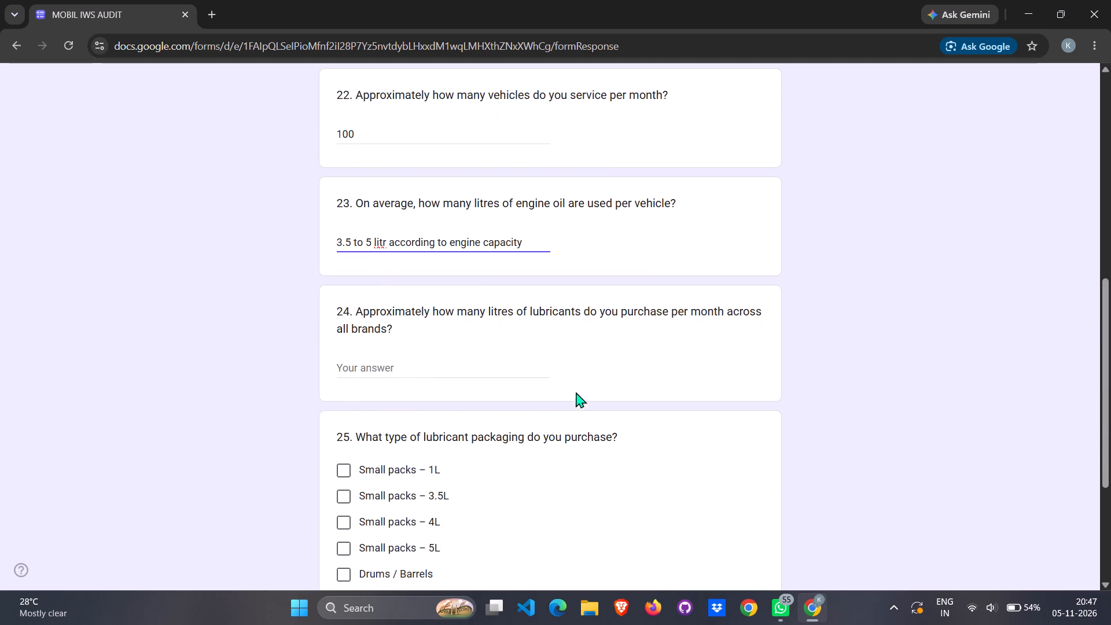
{"action": "left_click", "coordinate": [391, 362]}
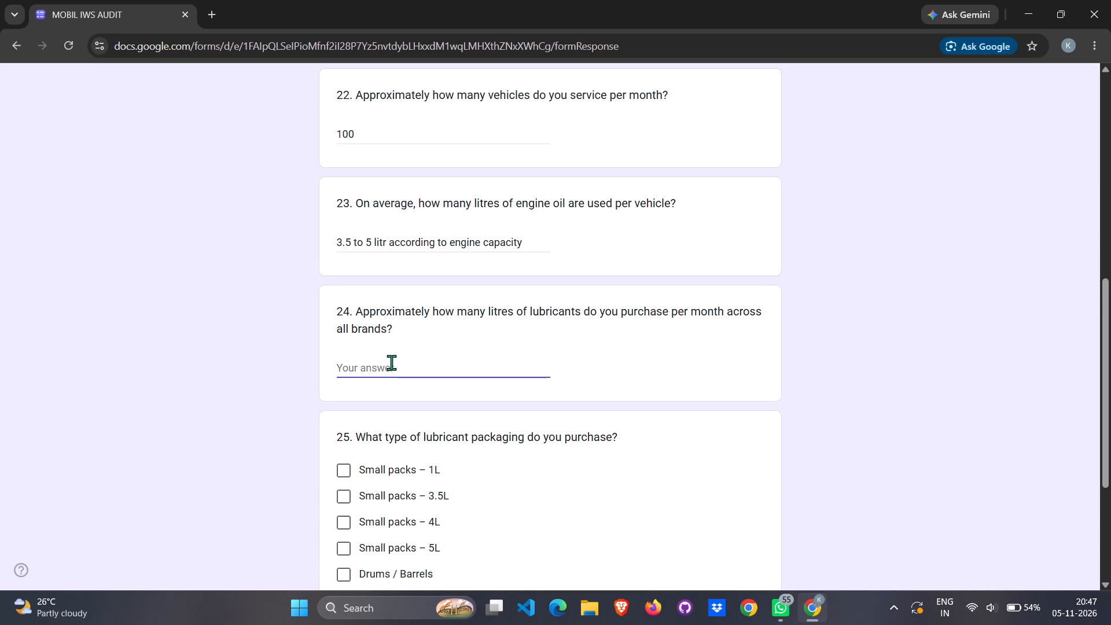
{"action": "scroll", "coordinate": [391, 362], "scroll_direction": "down", "scroll_amount": 2}
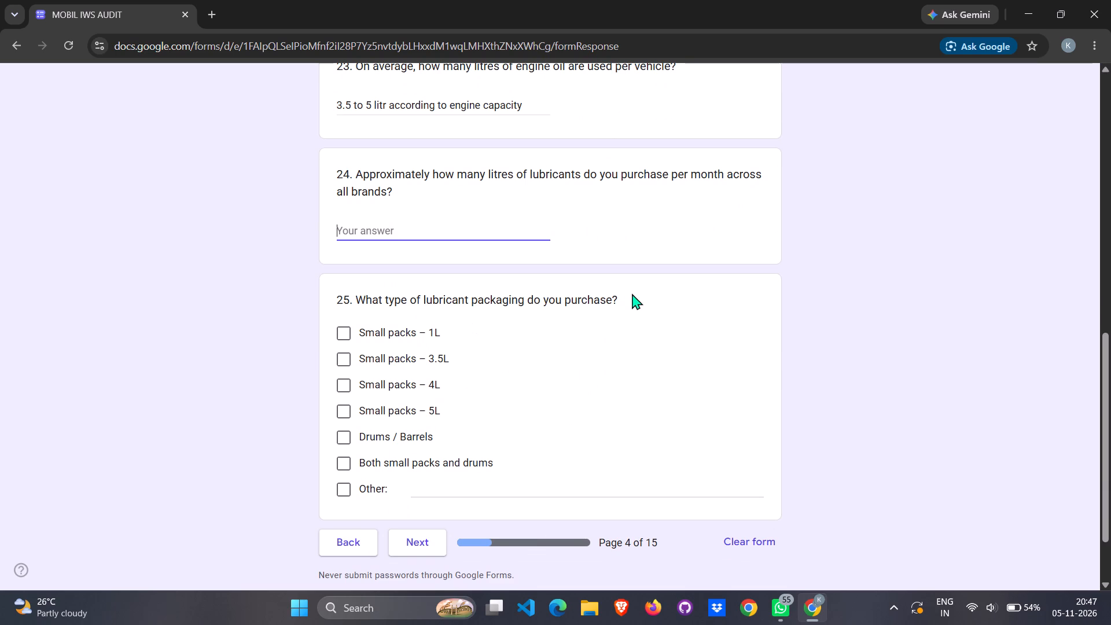
{"action": "left_click", "coordinate": [342, 363]}
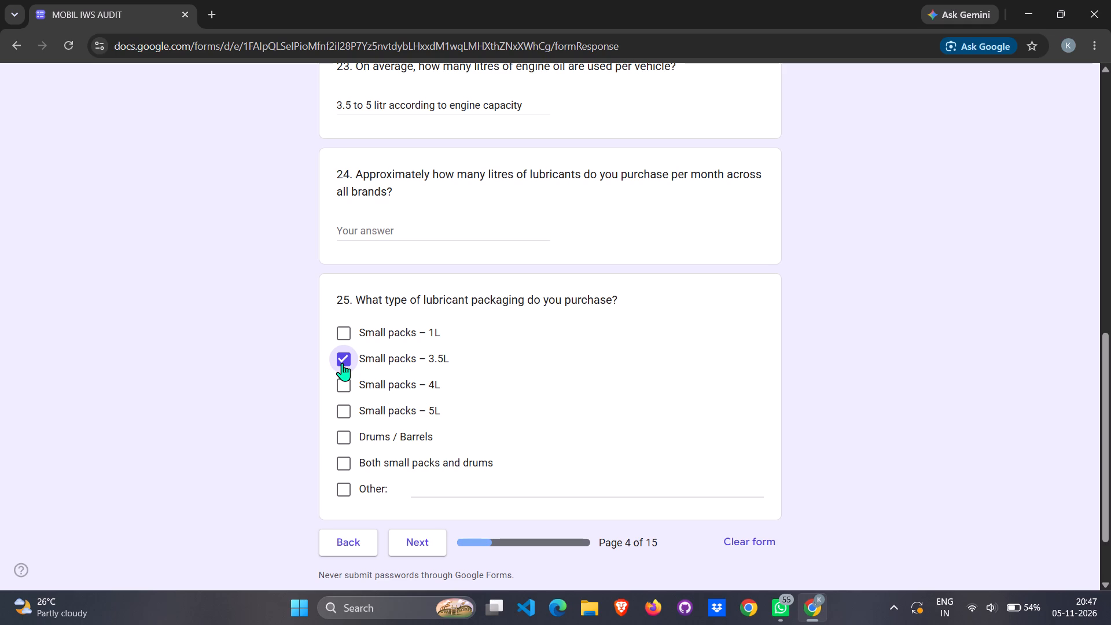
{"action": "left_click", "coordinate": [342, 383]}
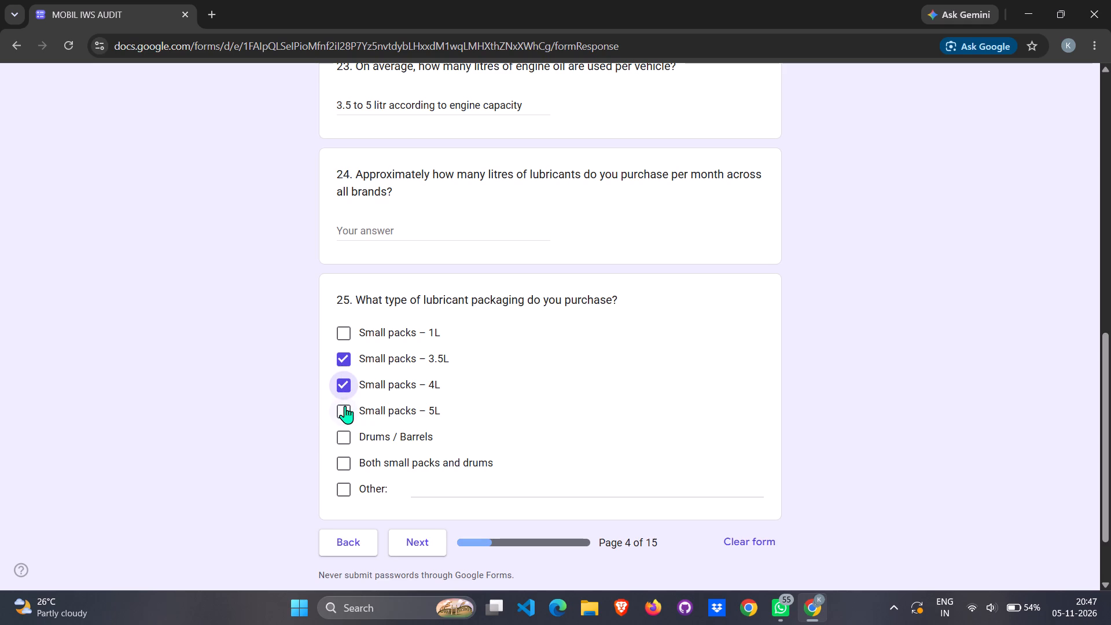
{"action": "left_click", "coordinate": [345, 409]}
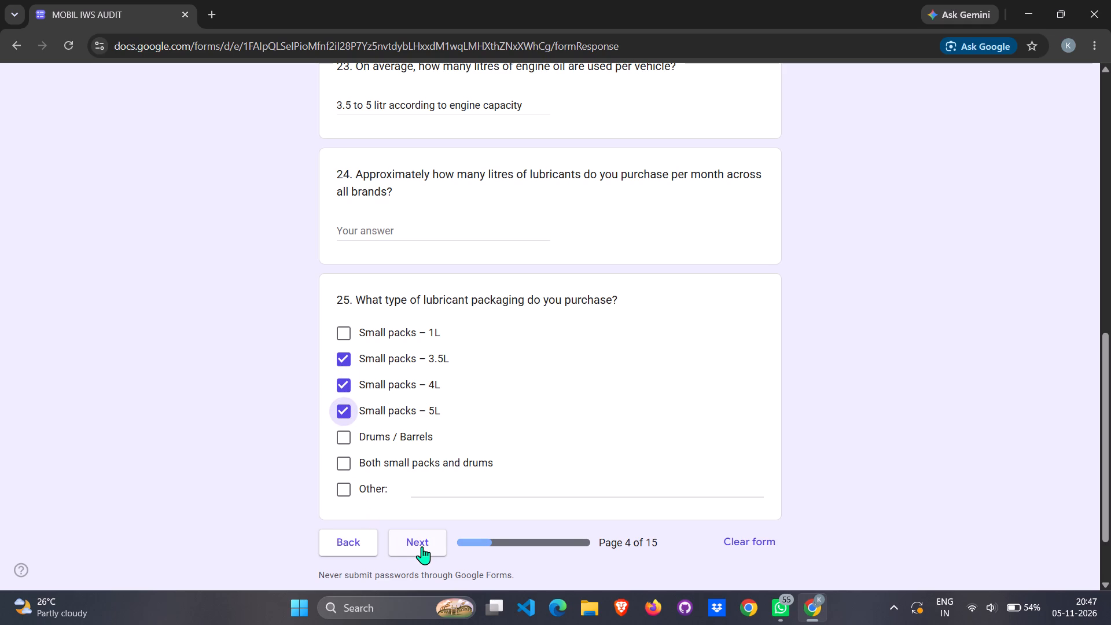
{"action": "left_click", "coordinate": [422, 546]}
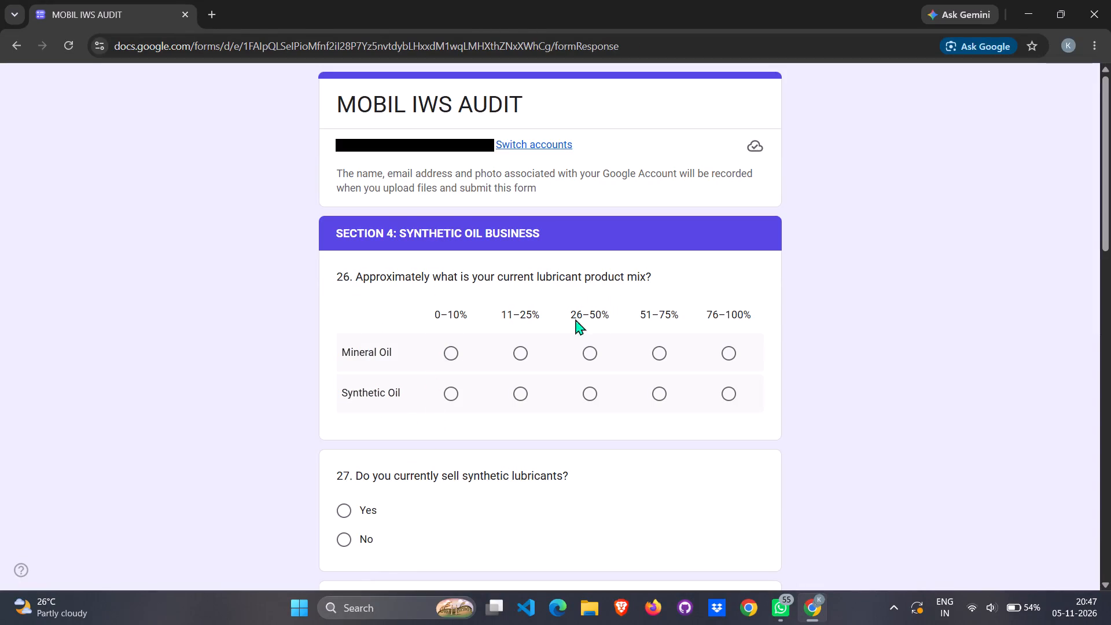
Set the synthetic oil share to 26–50% in question 26 and answer Yes to selling synthetic lubricants in question 27.
{"action": "left_click", "coordinate": [591, 396]}
{"action": "scroll", "coordinate": [591, 396], "scroll_direction": "down", "scroll_amount": 1}
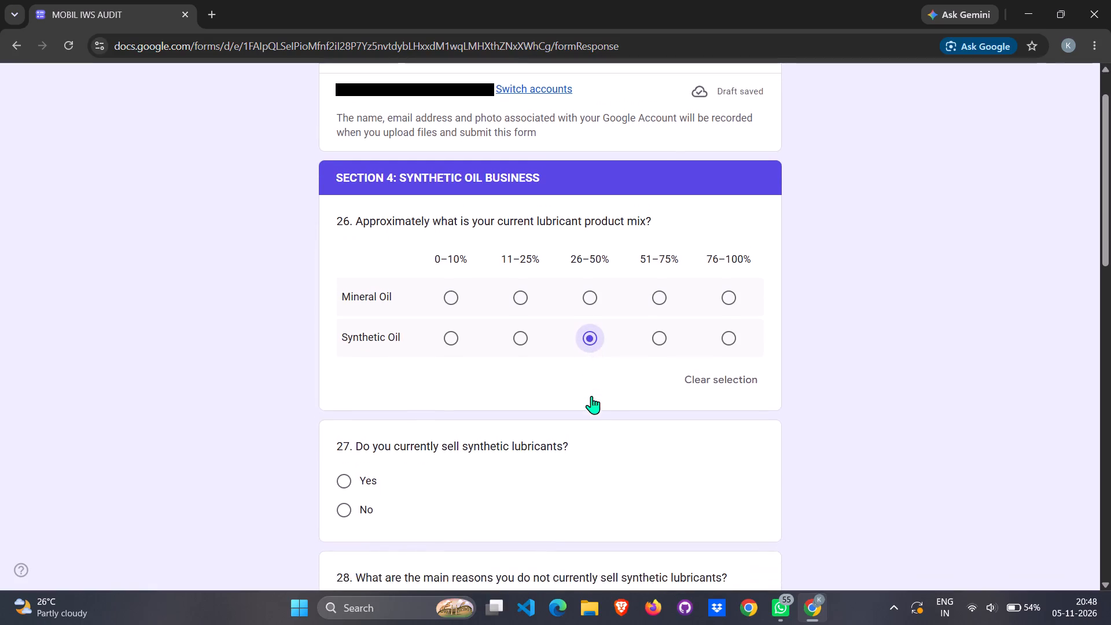
{"action": "scroll", "coordinate": [591, 396], "scroll_direction": "down", "scroll_amount": 2}
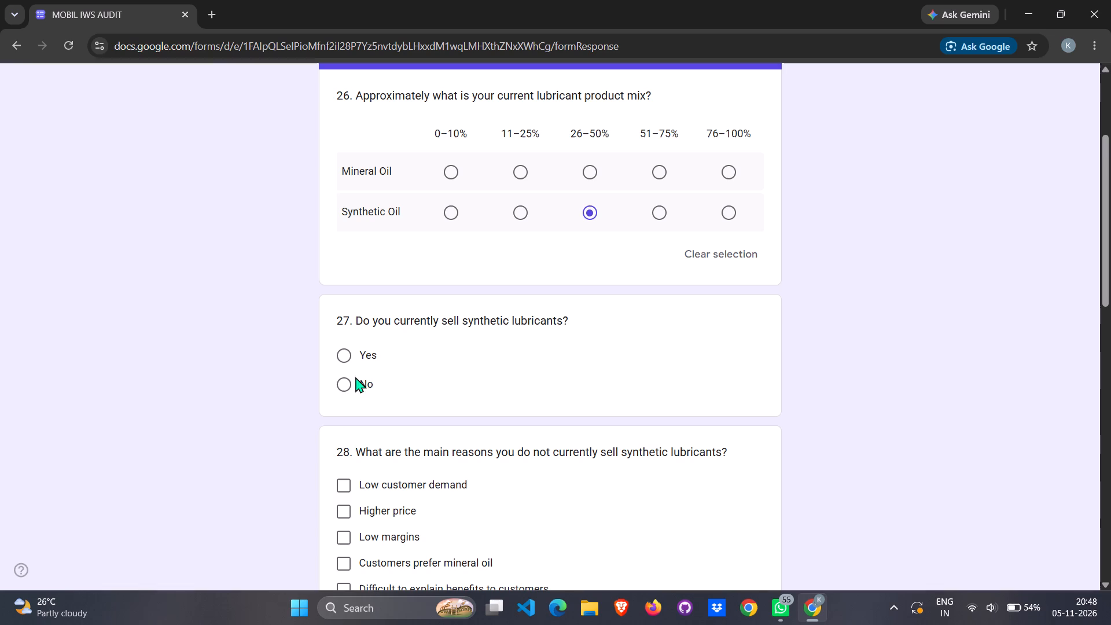
{"action": "left_click", "coordinate": [342, 356]}
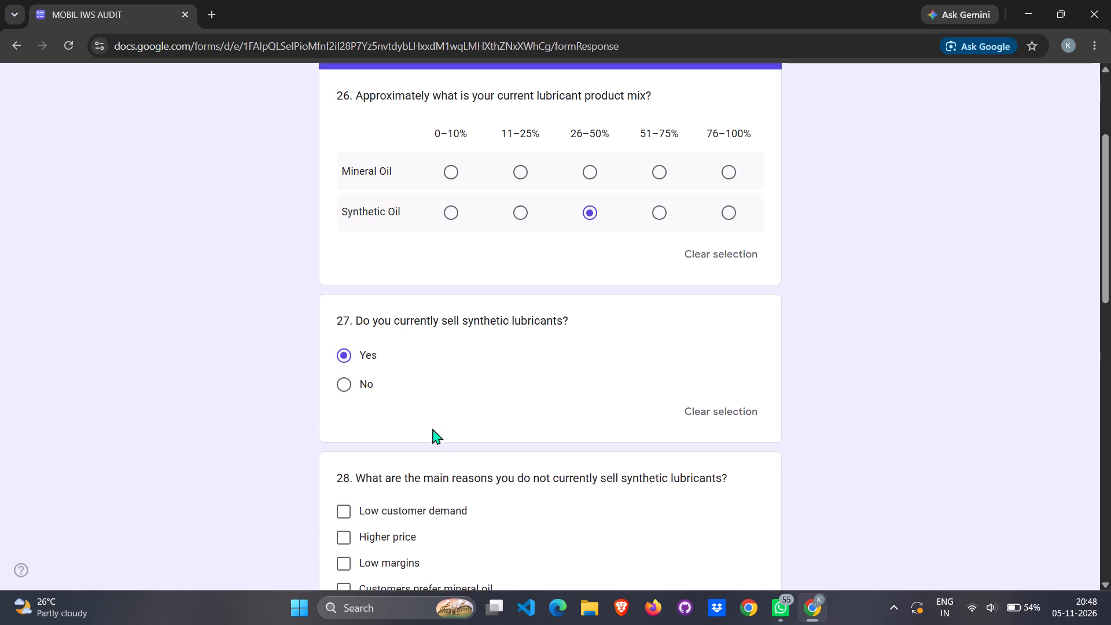
Review the reasons listed in question 28 for not currently selling synthetic lubricants.
{"action": "scroll", "coordinate": [436, 432], "scroll_direction": "down", "scroll_amount": 4}
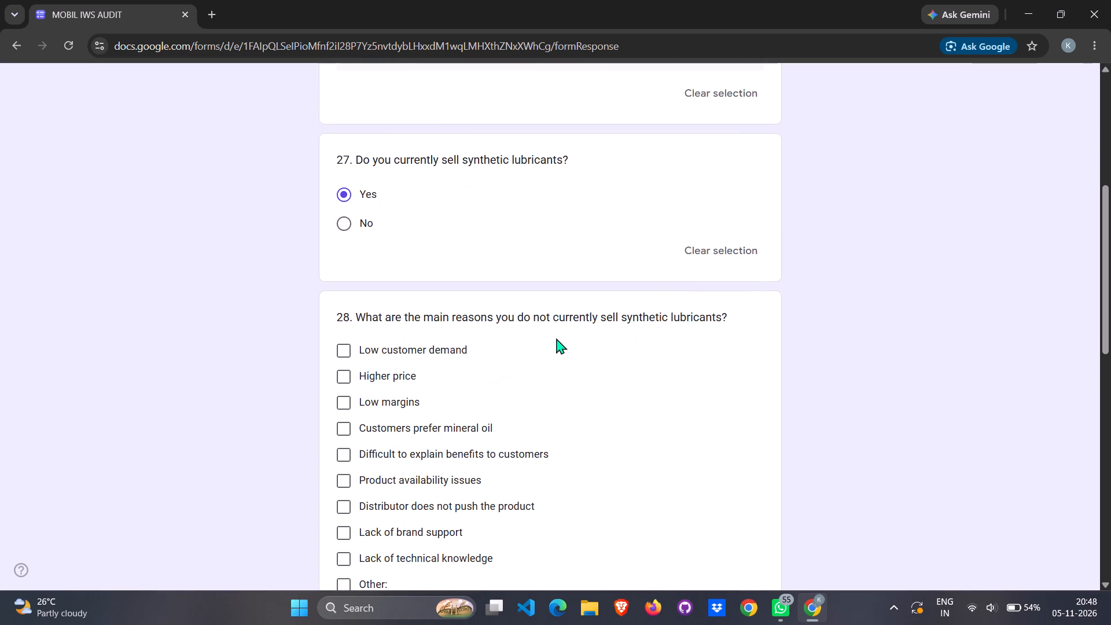
{"action": "scroll", "coordinate": [556, 338], "scroll_direction": "down", "scroll_amount": 1}
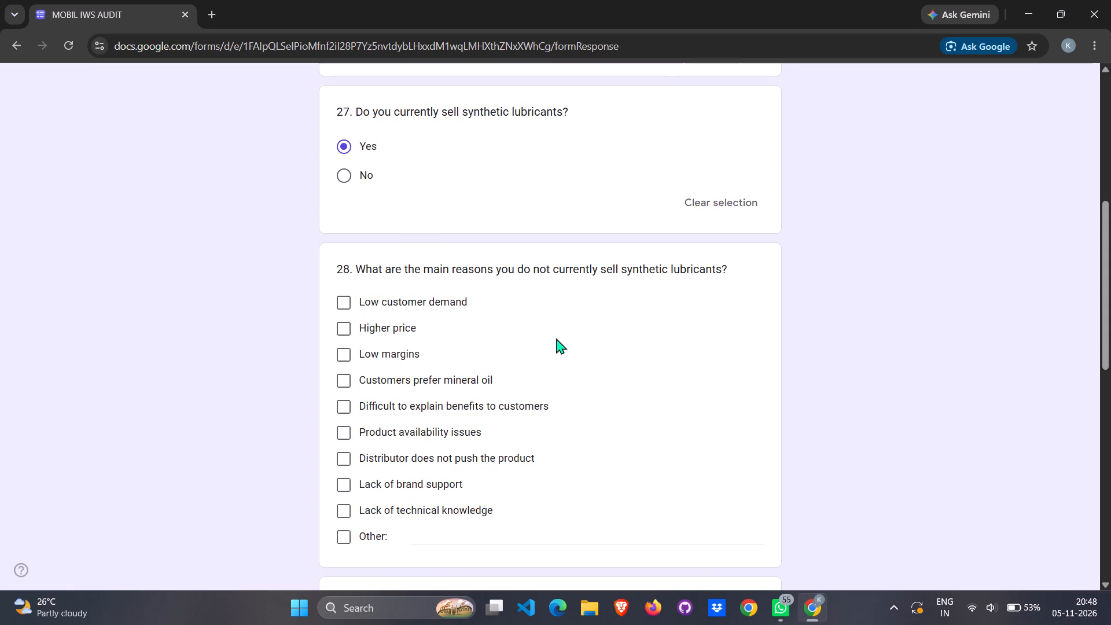
{"action": "scroll", "coordinate": [556, 338], "scroll_direction": "up", "scroll_amount": 1}
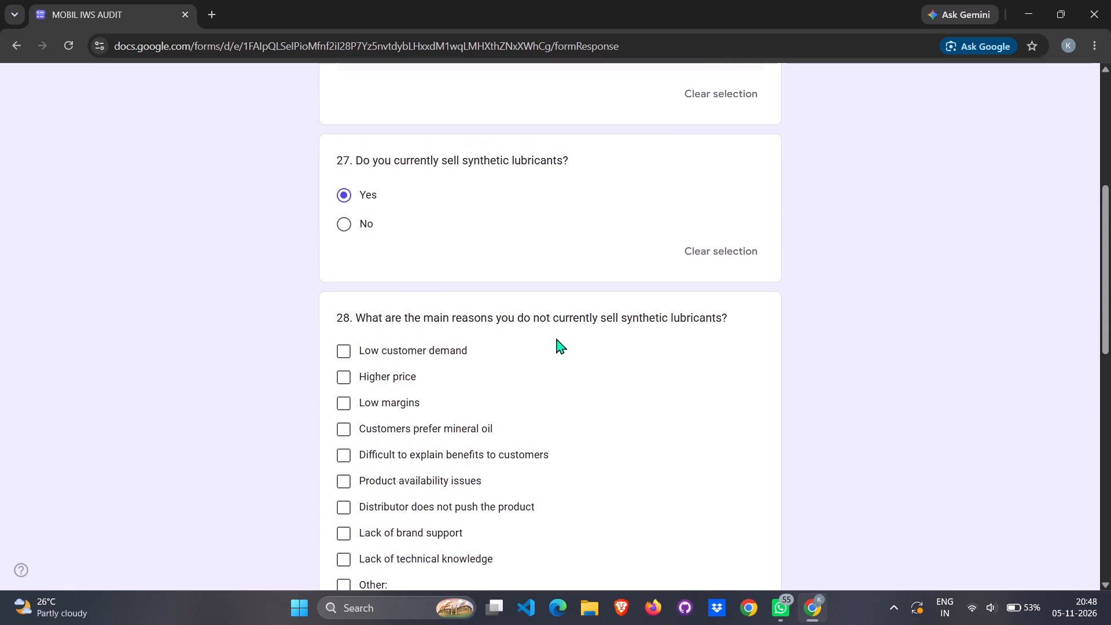
{"action": "scroll", "coordinate": [556, 338], "scroll_direction": "up", "scroll_amount": 1}
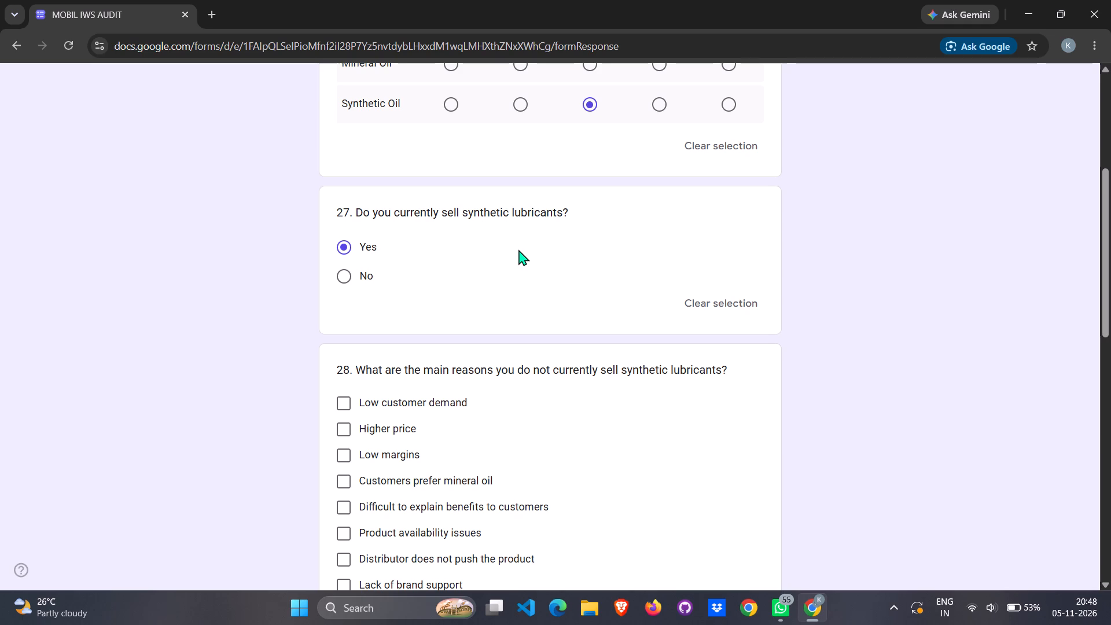
{"action": "scroll", "coordinate": [516, 306], "scroll_direction": "down", "scroll_amount": 2}
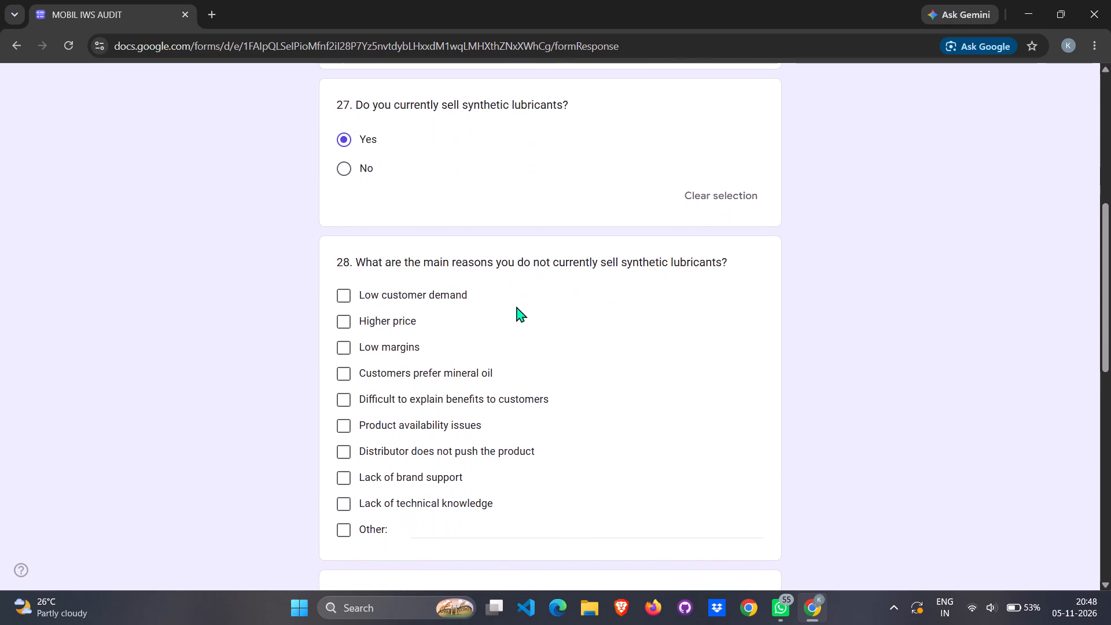
{"action": "scroll", "coordinate": [516, 306], "scroll_direction": "down", "scroll_amount": 1}
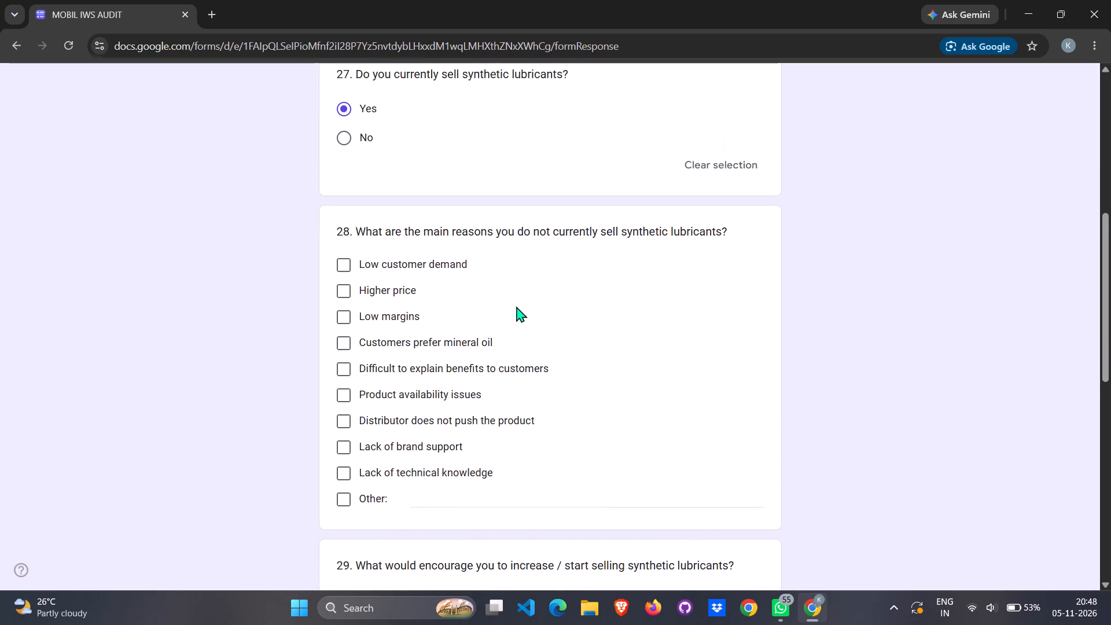
{"action": "scroll", "coordinate": [516, 306], "scroll_direction": "up", "scroll_amount": 2}
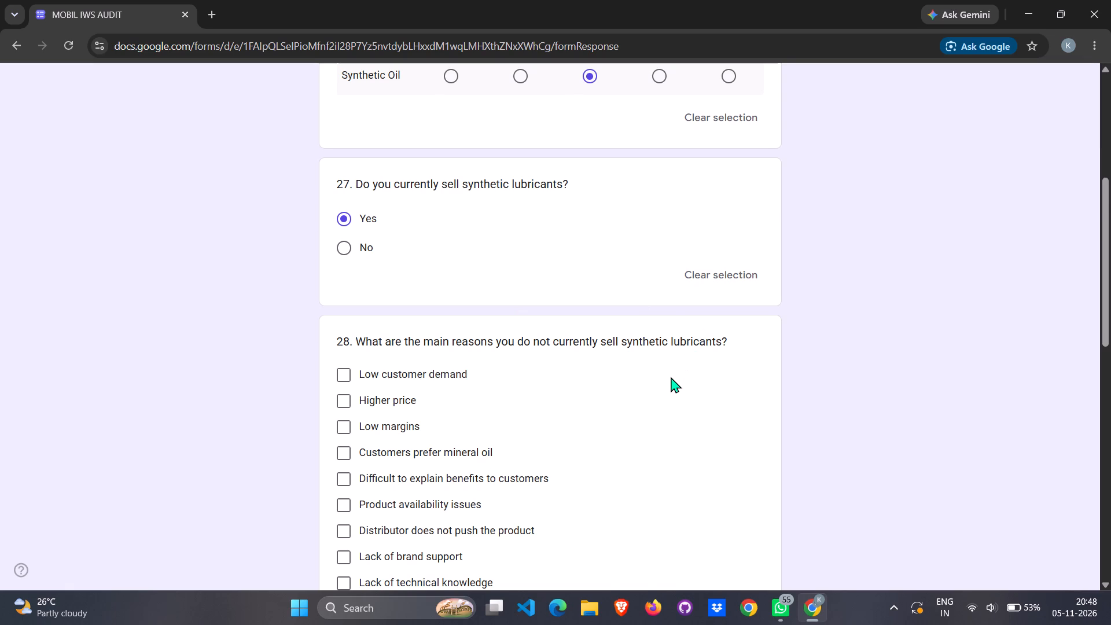
{"action": "scroll", "coordinate": [671, 377], "scroll_direction": "down", "scroll_amount": 5}
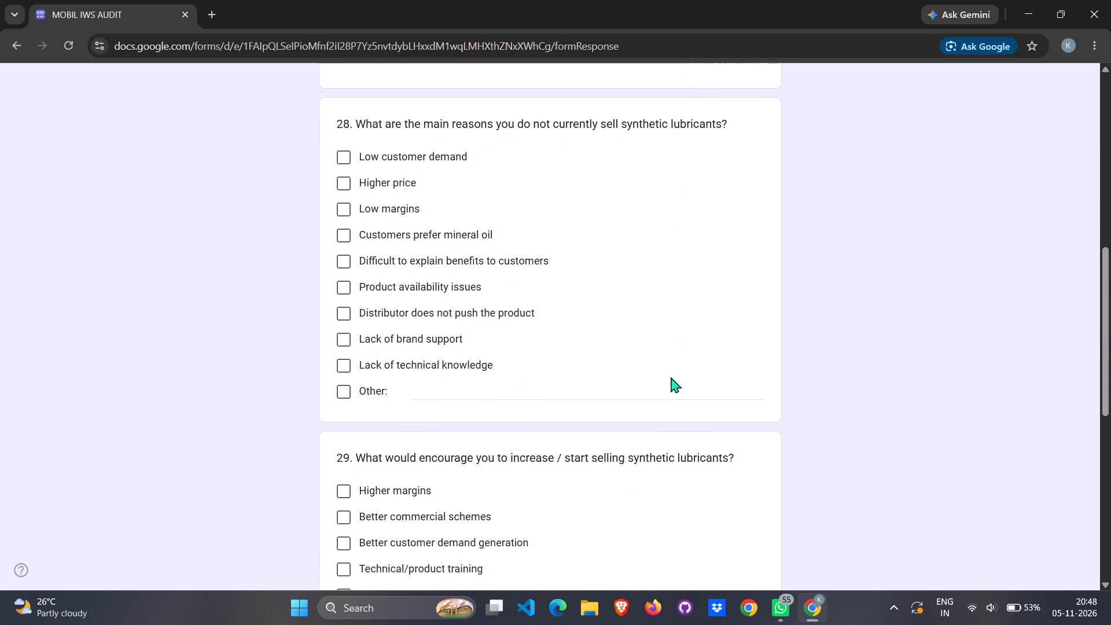
Select "Better customer demand generation" in question 29 as the encouragement to sell synthetic lubricants.
{"action": "scroll", "coordinate": [671, 377], "scroll_direction": "down", "scroll_amount": 2}
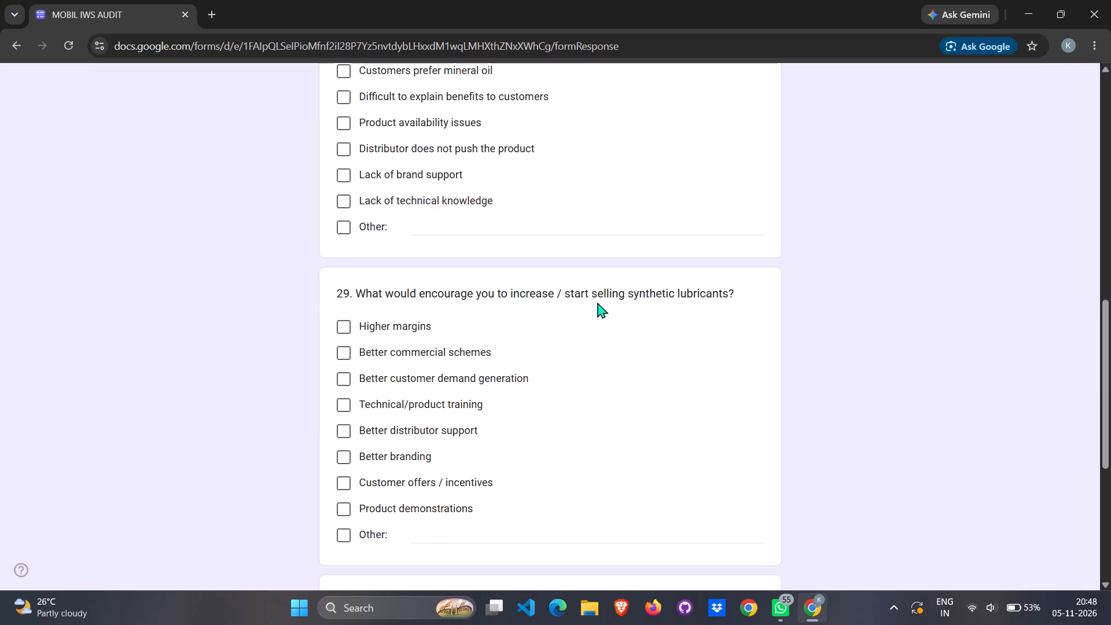
{"action": "scroll", "coordinate": [542, 330], "scroll_direction": "down", "scroll_amount": 1}
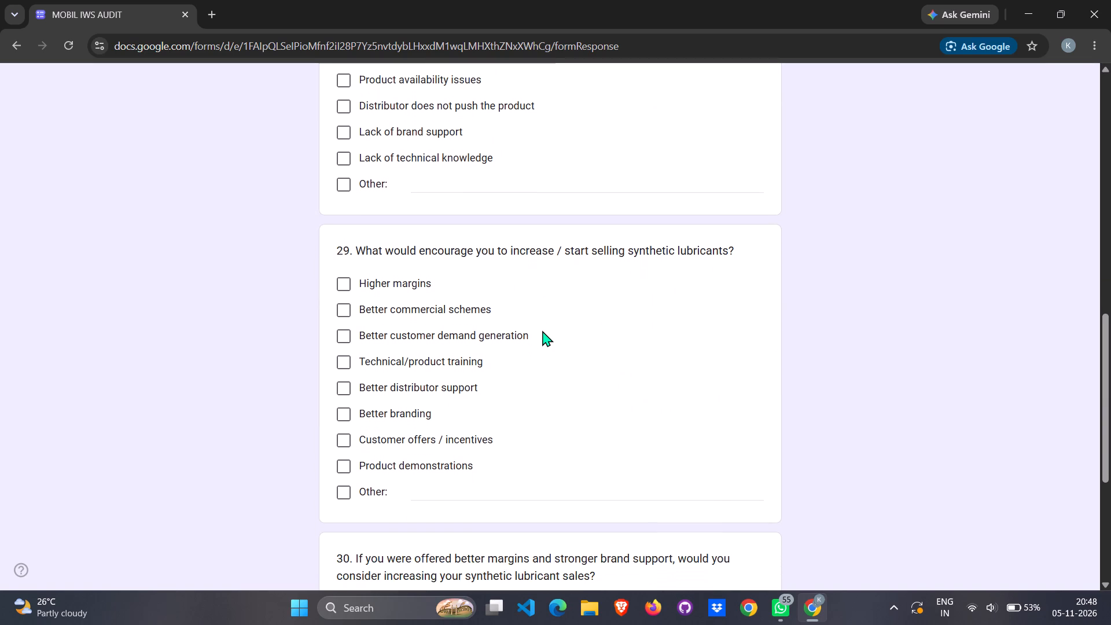
{"action": "scroll", "coordinate": [542, 330], "scroll_direction": "down", "scroll_amount": 1}
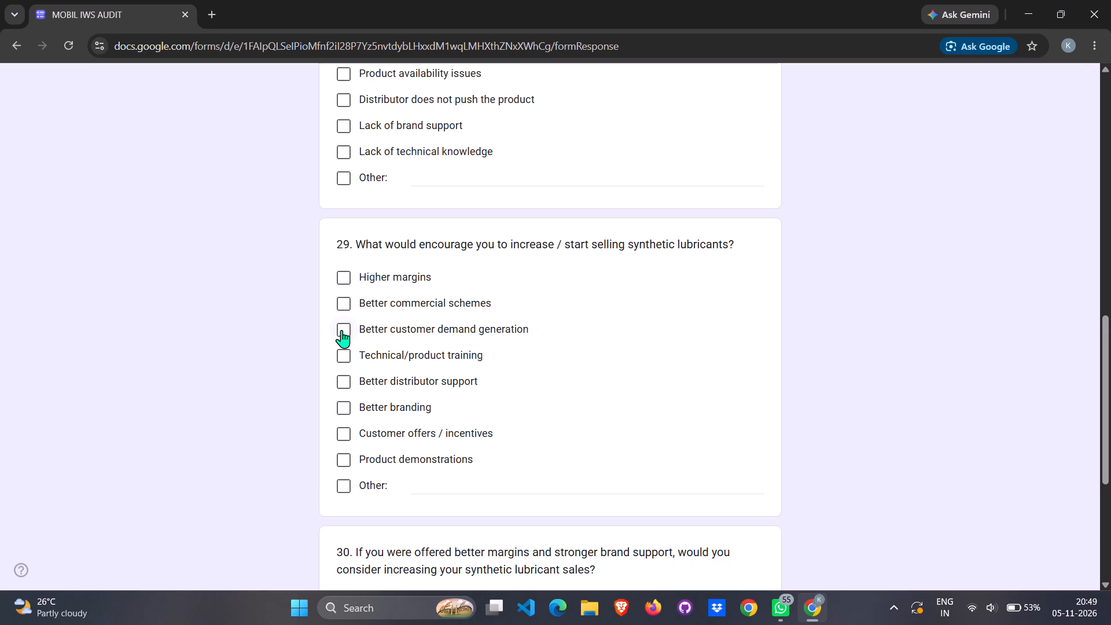
{"action": "left_click", "coordinate": [341, 330]}
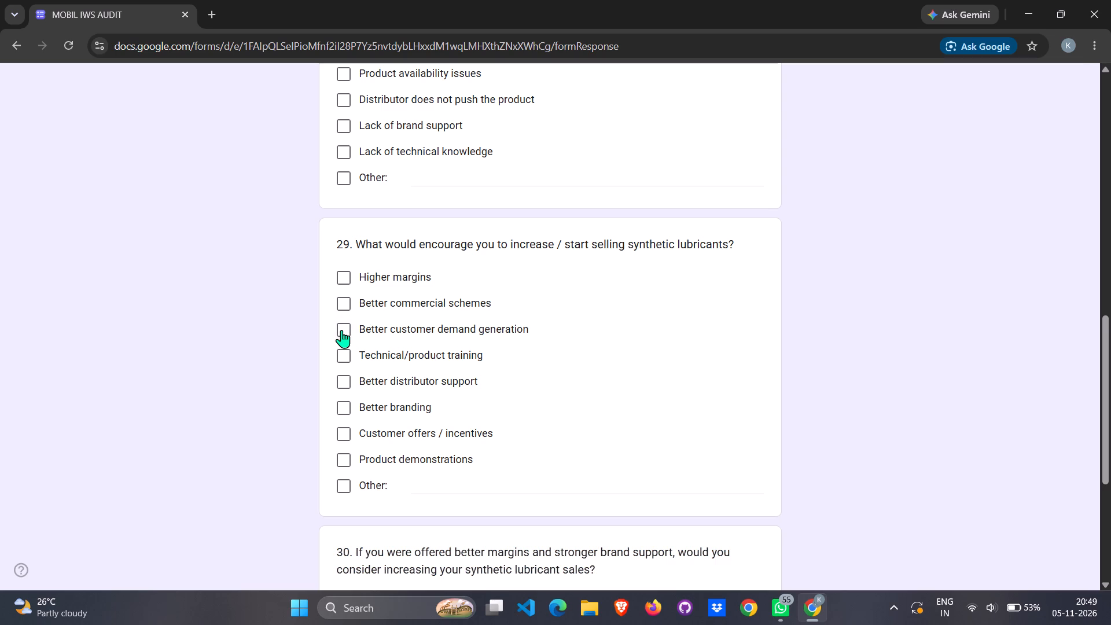
Answer Maybe to increasing synthetic lubricant sales in question 30 and continue to the supplier / brand challenges section.
{"action": "scroll", "coordinate": [403, 449], "scroll_direction": "down", "scroll_amount": 5}
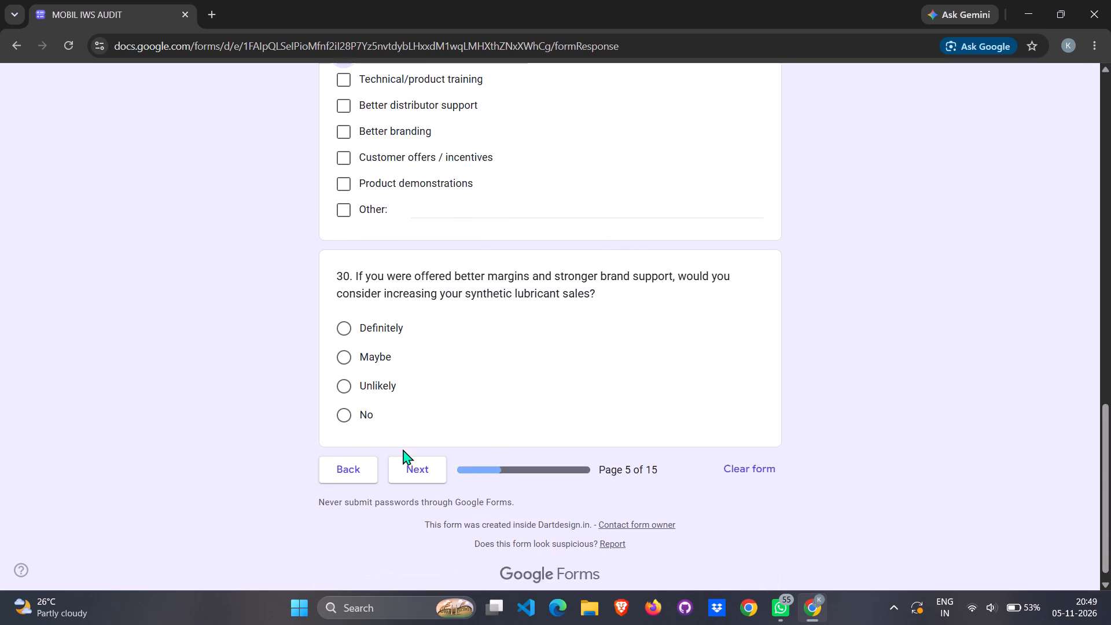
{"action": "scroll", "coordinate": [403, 449], "scroll_direction": "down", "scroll_amount": 1}
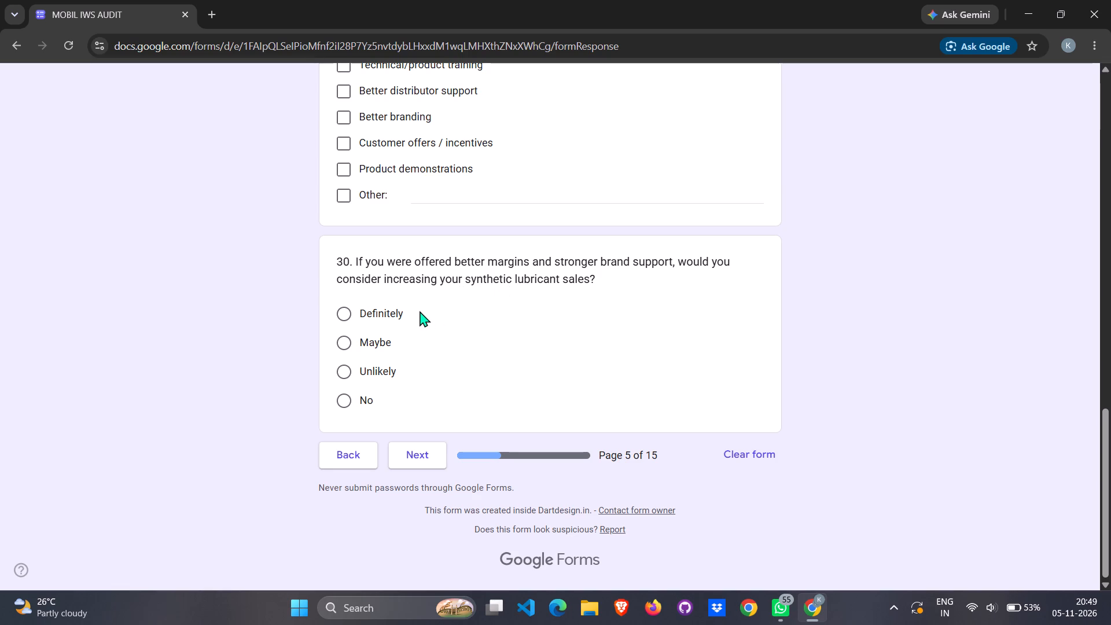
{"action": "left_click", "coordinate": [345, 341]}
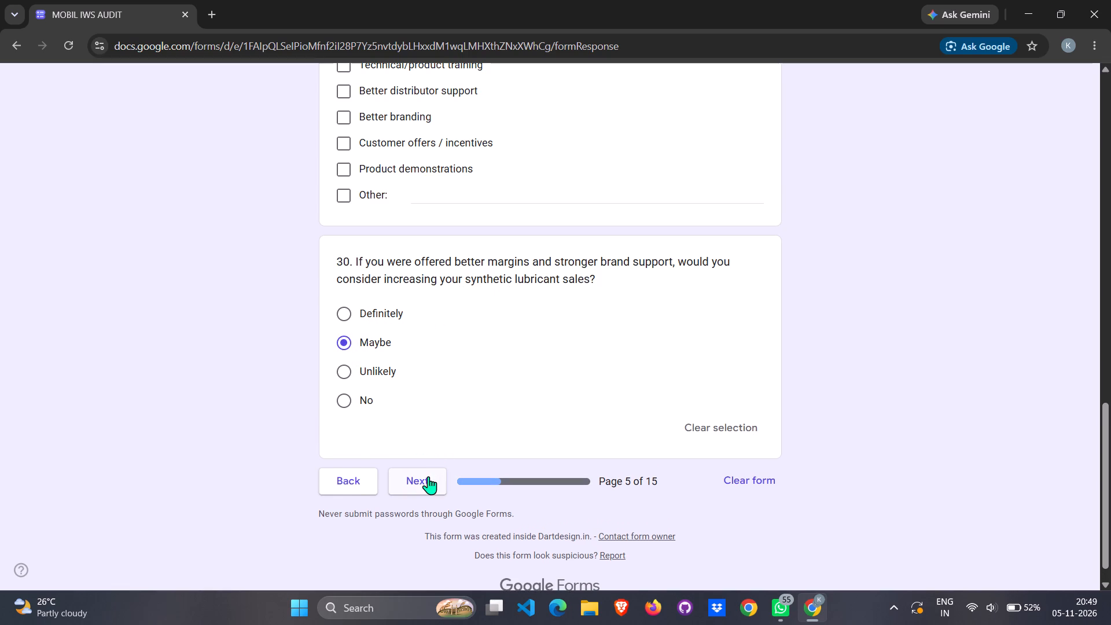
{"action": "left_click", "coordinate": [425, 479]}
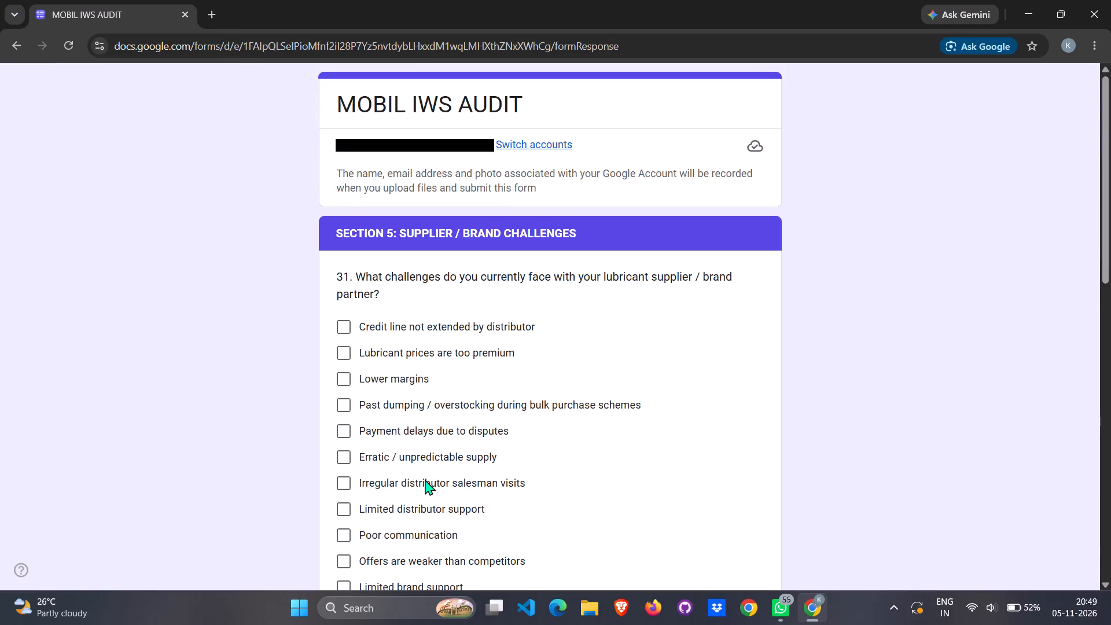
Review the supplier and brand partner challenge options in question 31 and the remarks question that follows.
{"action": "scroll", "coordinate": [454, 425], "scroll_direction": "down", "scroll_amount": 1}
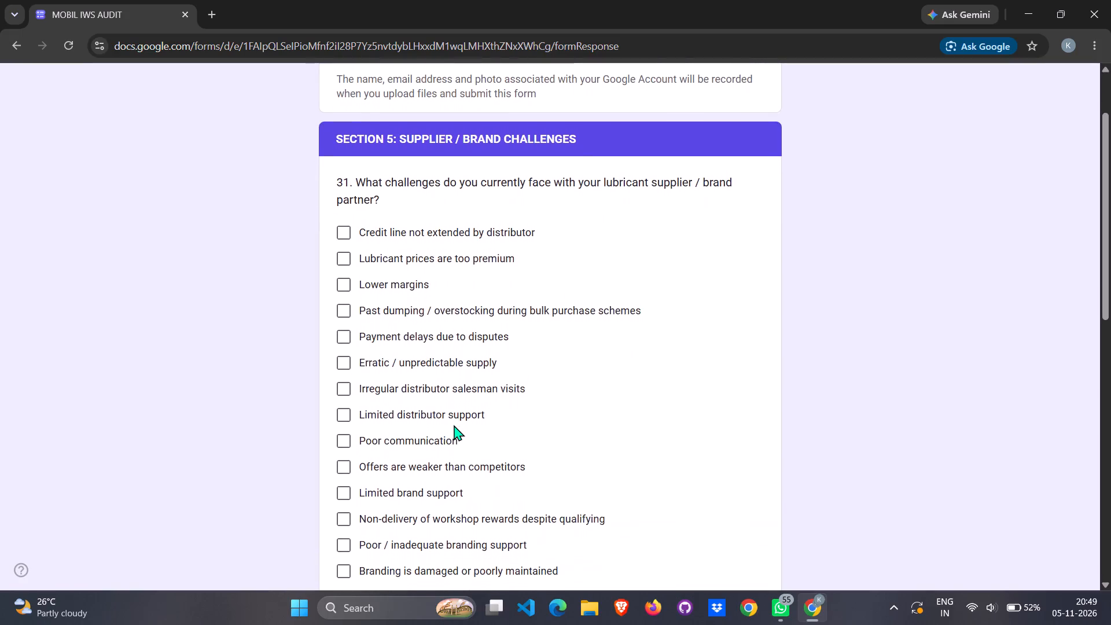
{"action": "scroll", "coordinate": [454, 425], "scroll_direction": "down", "scroll_amount": 5}
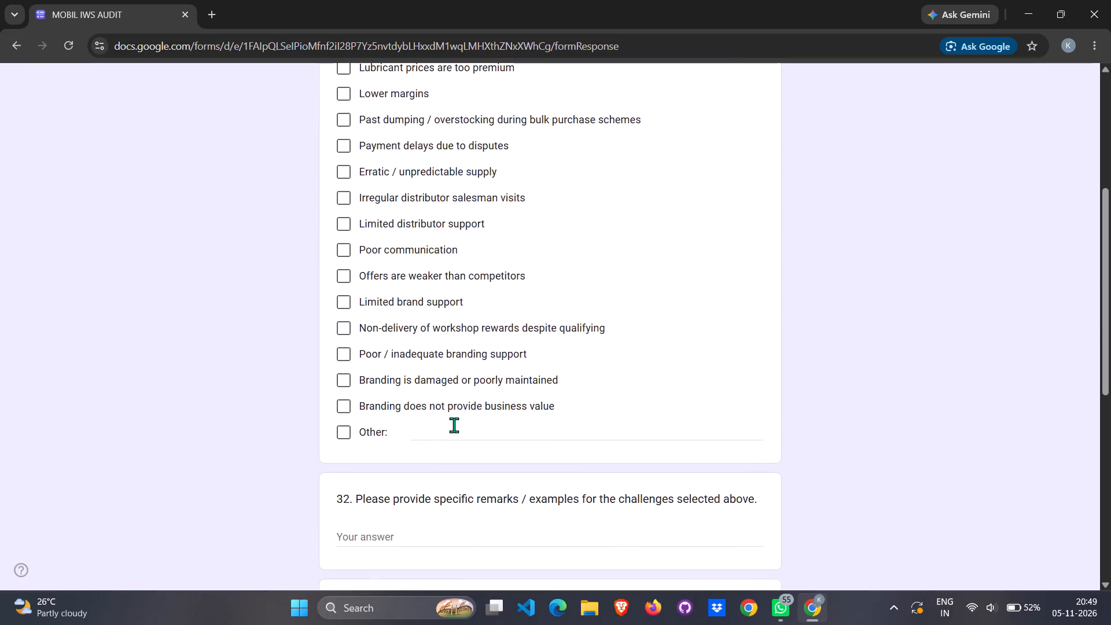
{"action": "scroll", "coordinate": [454, 425], "scroll_direction": "down", "scroll_amount": 2}
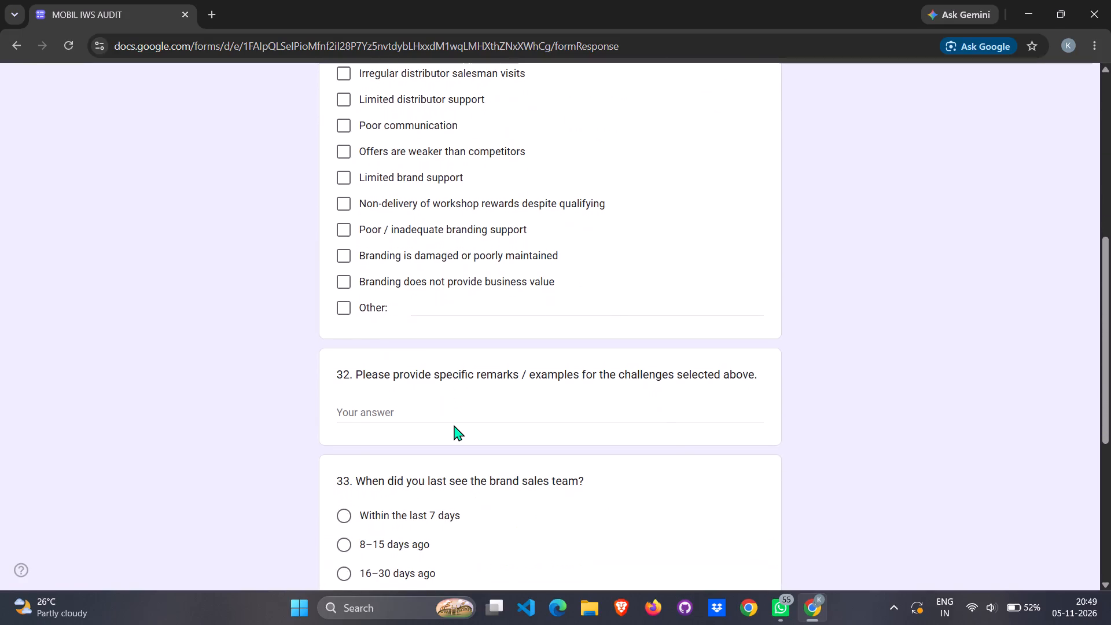
{"action": "scroll", "coordinate": [454, 425], "scroll_direction": "up", "scroll_amount": 3}
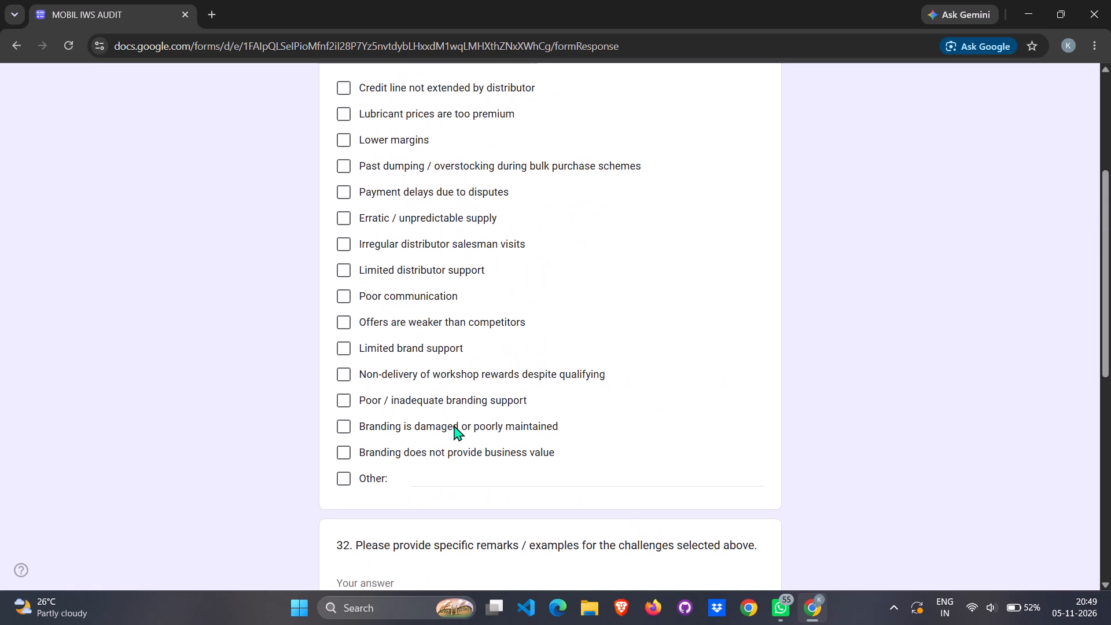
{"action": "scroll", "coordinate": [454, 425], "scroll_direction": "up", "scroll_amount": 1}
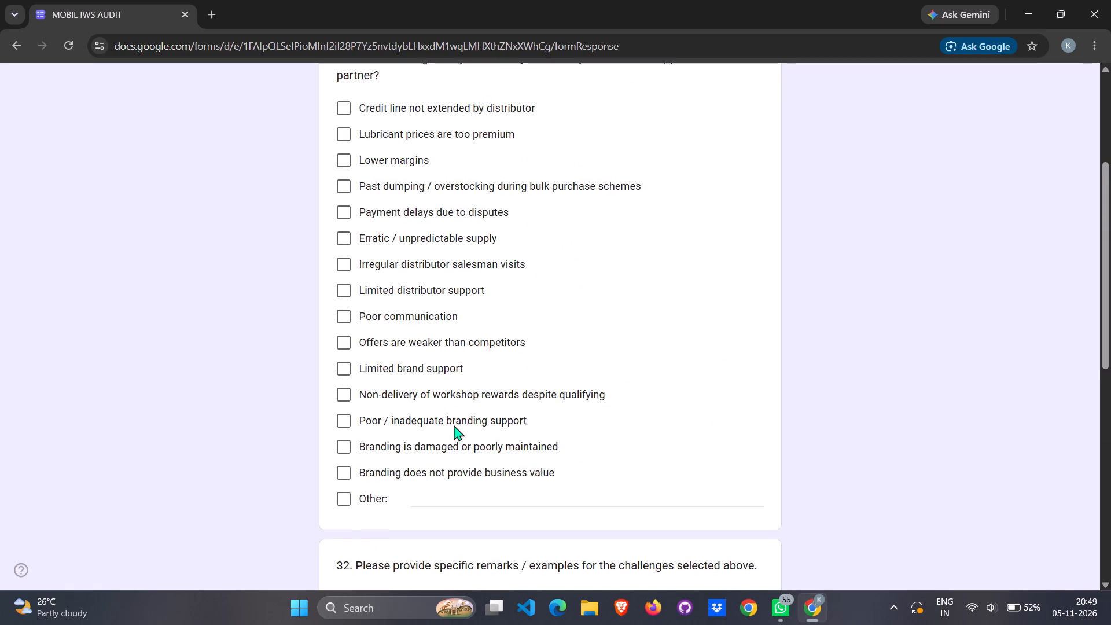
{"action": "scroll", "coordinate": [454, 425], "scroll_direction": "up", "scroll_amount": 1}
{"action": "scroll", "coordinate": [454, 425], "scroll_direction": "down", "scroll_amount": 1}
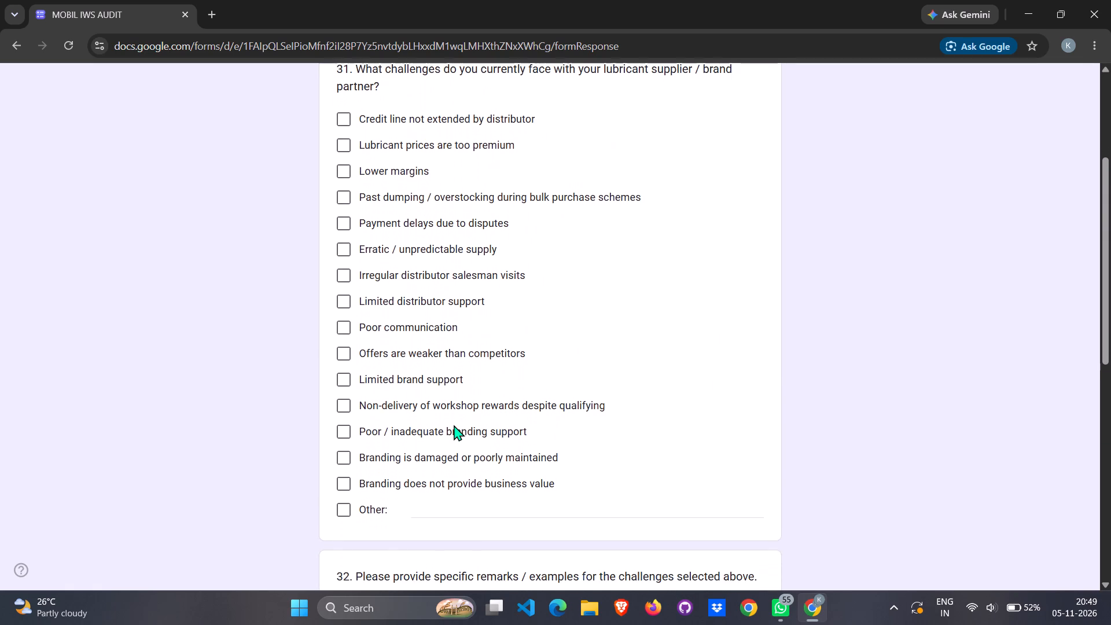
{"action": "scroll", "coordinate": [454, 425], "scroll_direction": "down", "scroll_amount": 3}
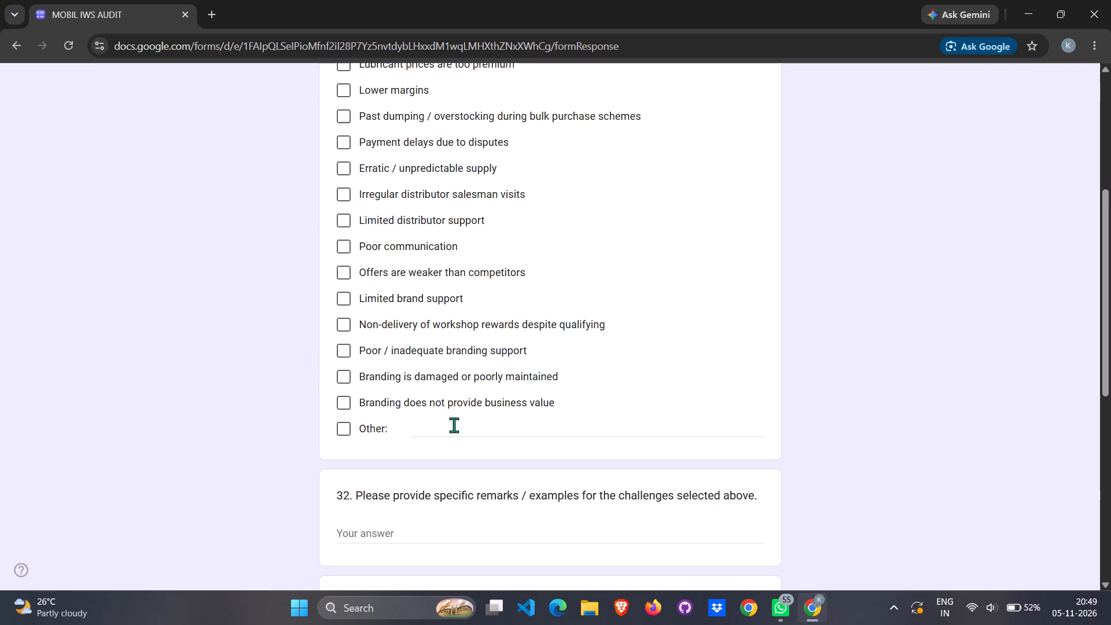
{"action": "scroll", "coordinate": [454, 425], "scroll_direction": "down", "scroll_amount": 1}
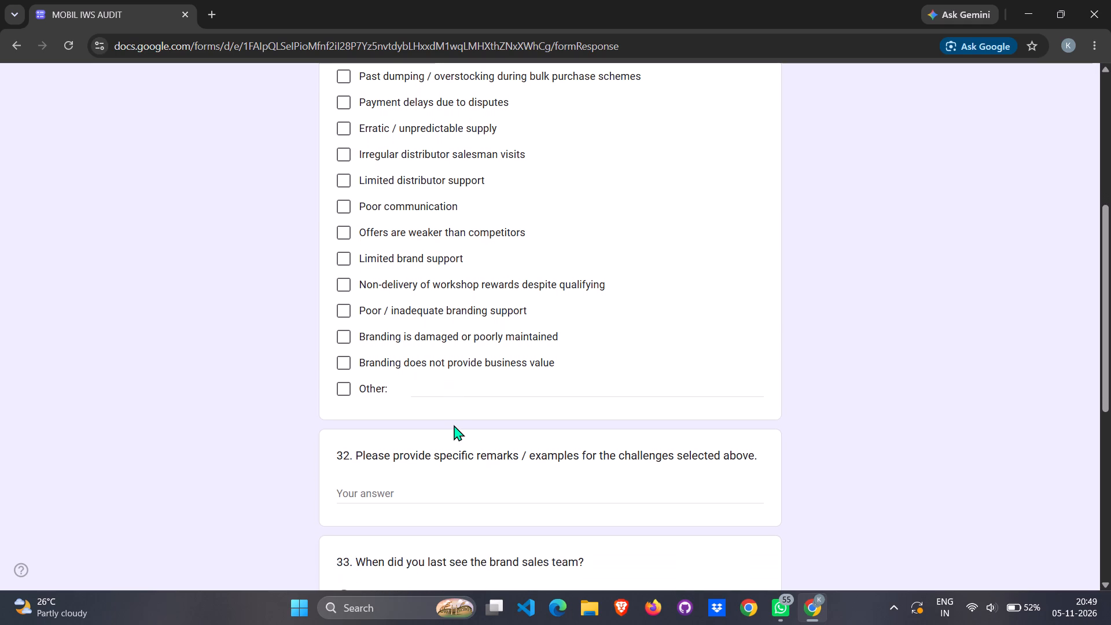
{"action": "scroll", "coordinate": [454, 425], "scroll_direction": "down", "scroll_amount": 1}
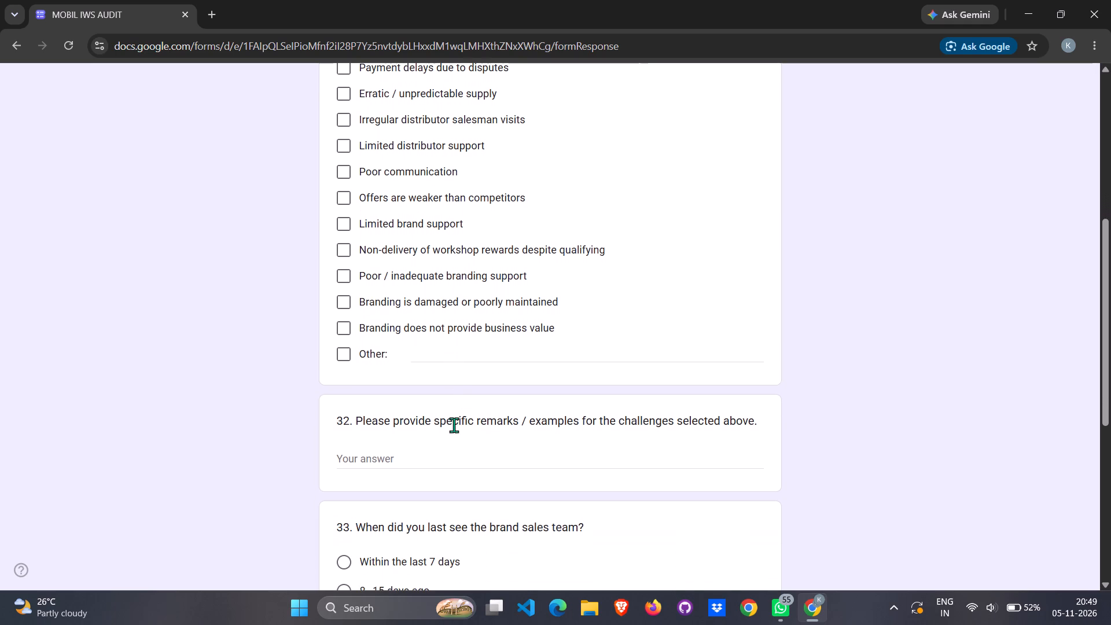
Choose Other in question 31 and enter "i dont have any issue with area manager" as its text.
{"action": "left_click", "coordinate": [341, 350]}
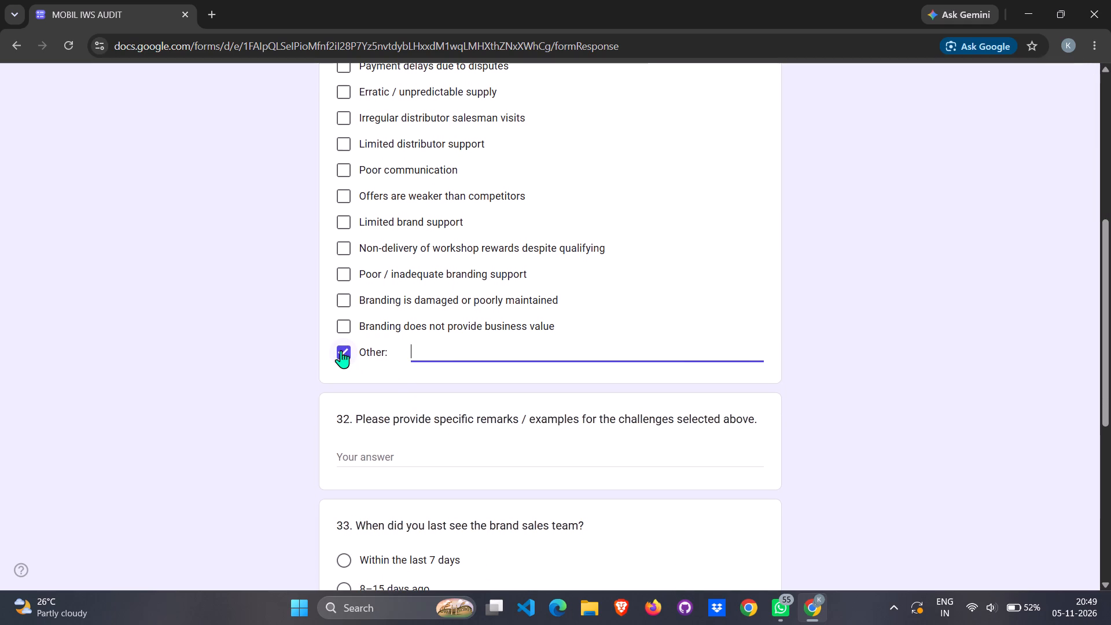
{"action": "left_click", "coordinate": [443, 352]}
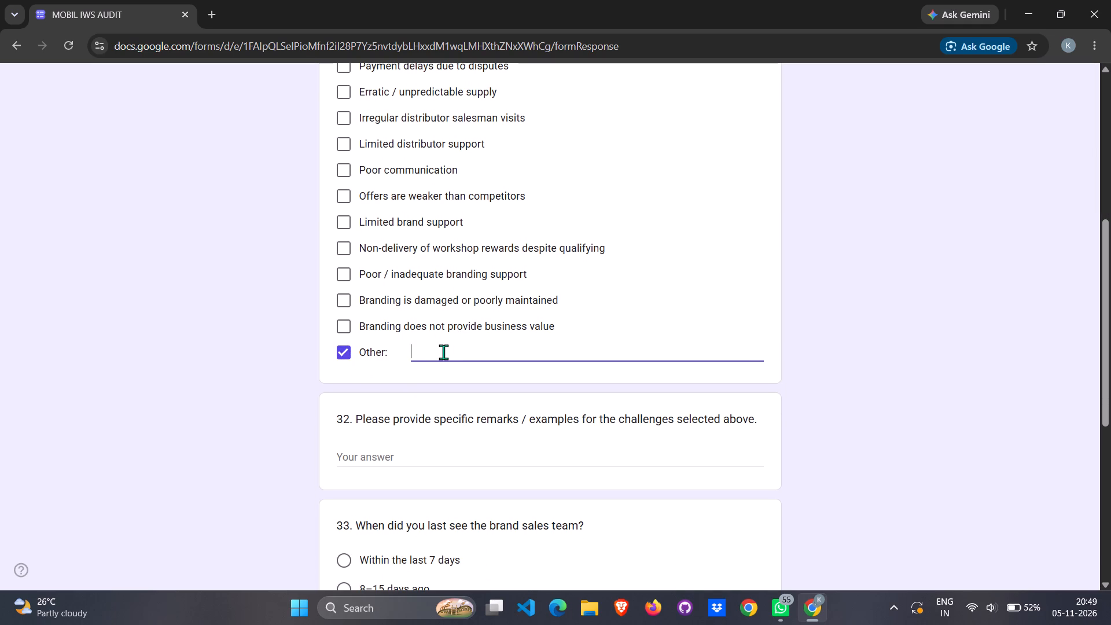
{"action": "type", "text": "i dont a"}
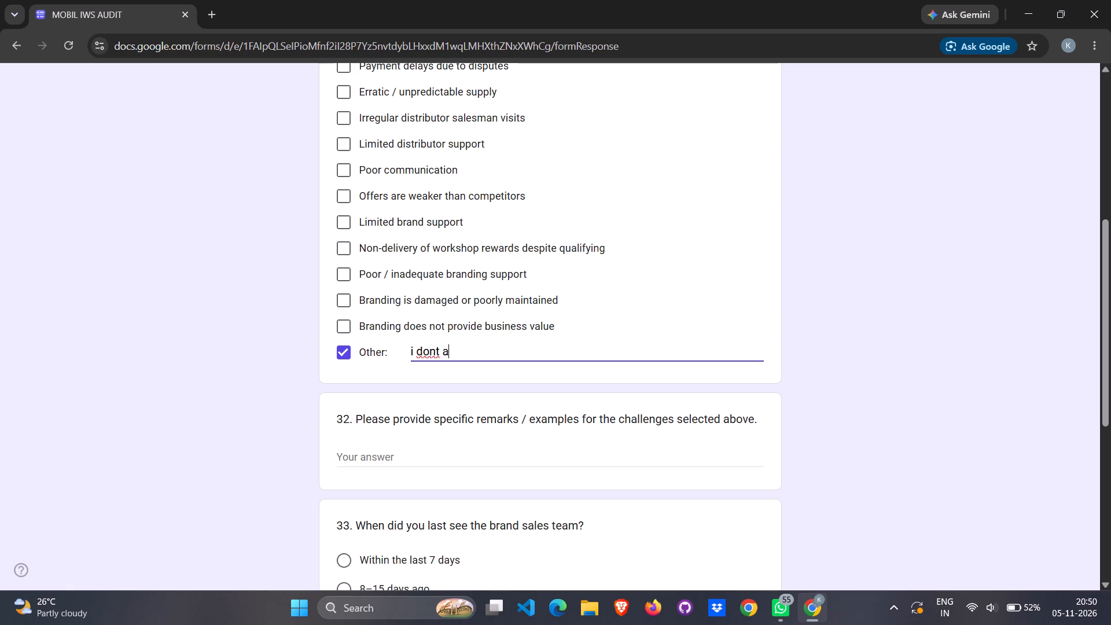
{"action": "key", "text": "BackSpace"}
{"action": "type", "text": "ha"}
{"action": "type", "text": "ve any issuq"}
{"action": "key", "text": "space"}
{"action": "key", "text": "BackSpace"}
{"action": "key", "text": "BackSpace"}
{"action": "type", "text": "e in"}
{"action": "key", "text": "space"}
{"action": "key", "text": "BackSpace"}
{"action": "key", "text": "BackSpace"}
{"action": "key", "text": "BackSpace"}
{"action": "type", "text": "with"}
{"action": "key", "text": "space"}
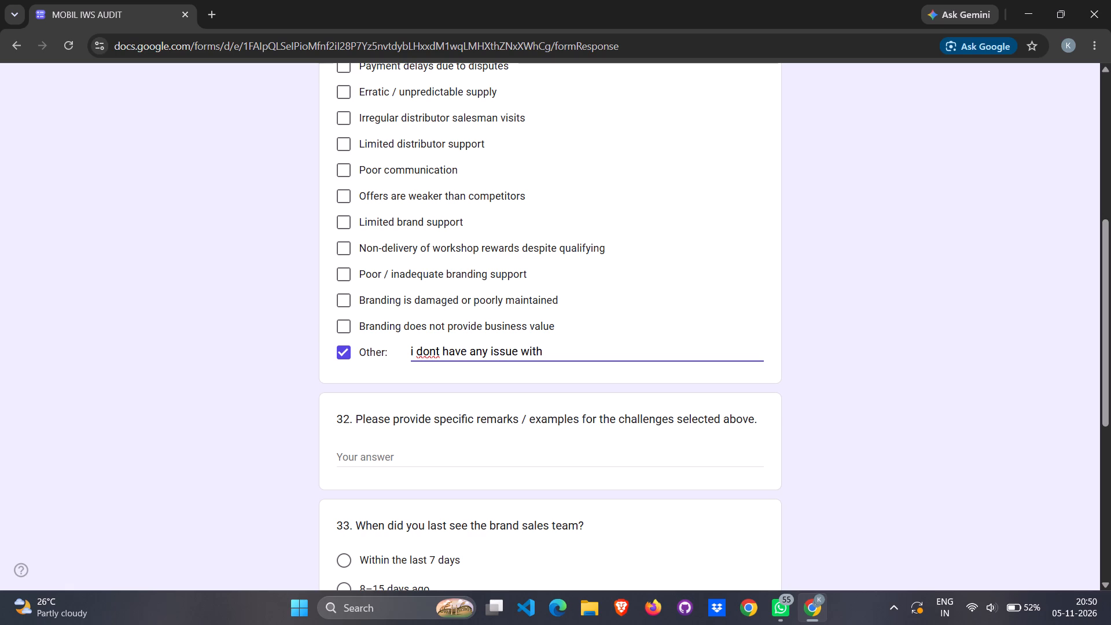
{"action": "type", "text": "area manager"}
{"action": "key", "text": "space"}
Extend the question 31 Other answer with "and also u dont have space oor option for positive point so thats why i write in this section".
{"action": "type", "text": "and also u dont have space oor opti"}
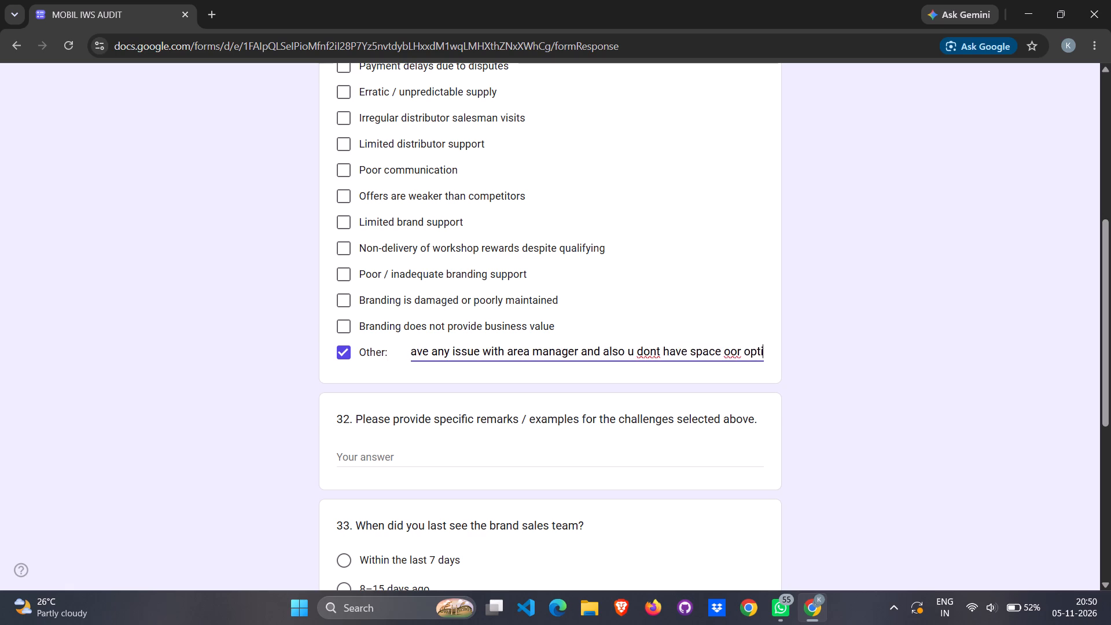
{"action": "type", "text": "on for positive point so tahts"}
{"action": "key", "text": "BackSpace"}
{"action": "key", "text": "BackSpace"}
{"action": "key", "text": "BackSpace"}
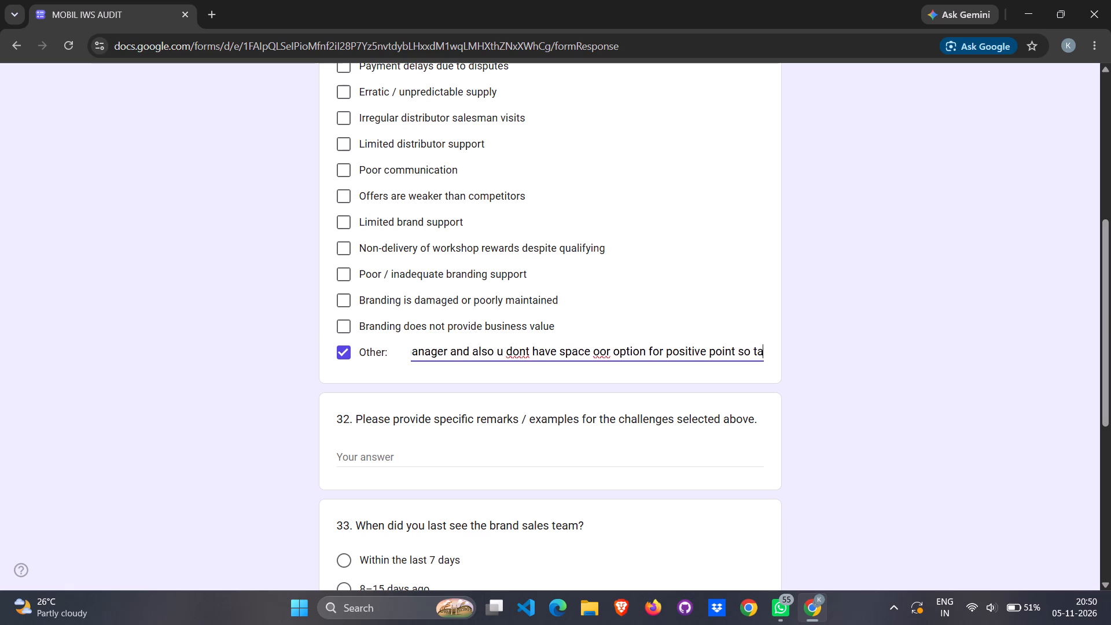
{"action": "key", "text": "BackSpace"}
{"action": "type", "text": "hats why i write in this sectio"}
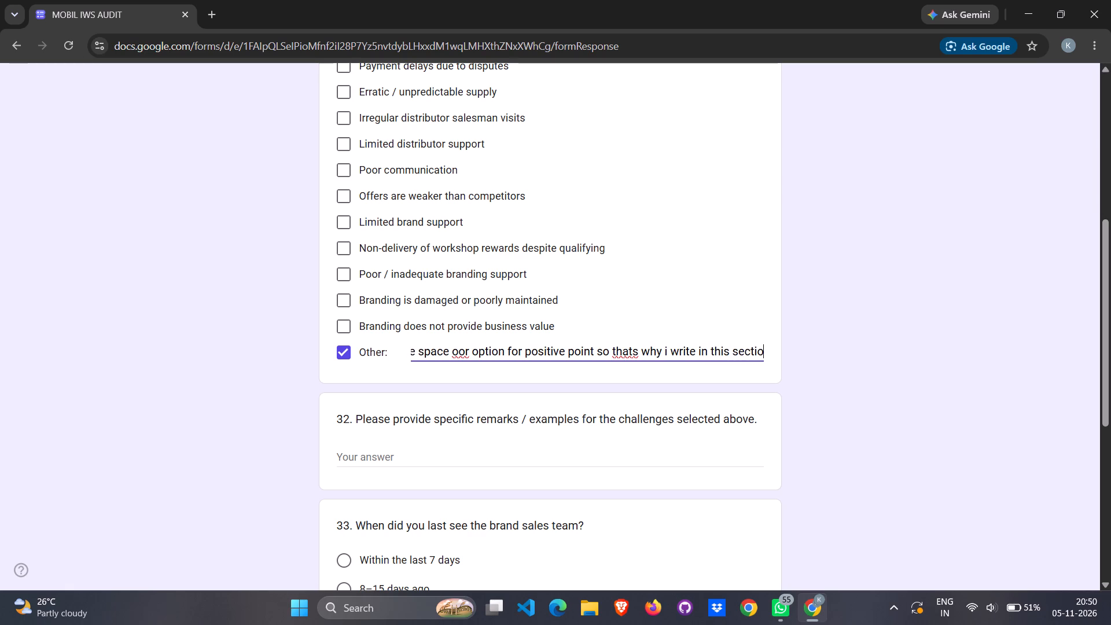
{"action": "type", "text": "n"}
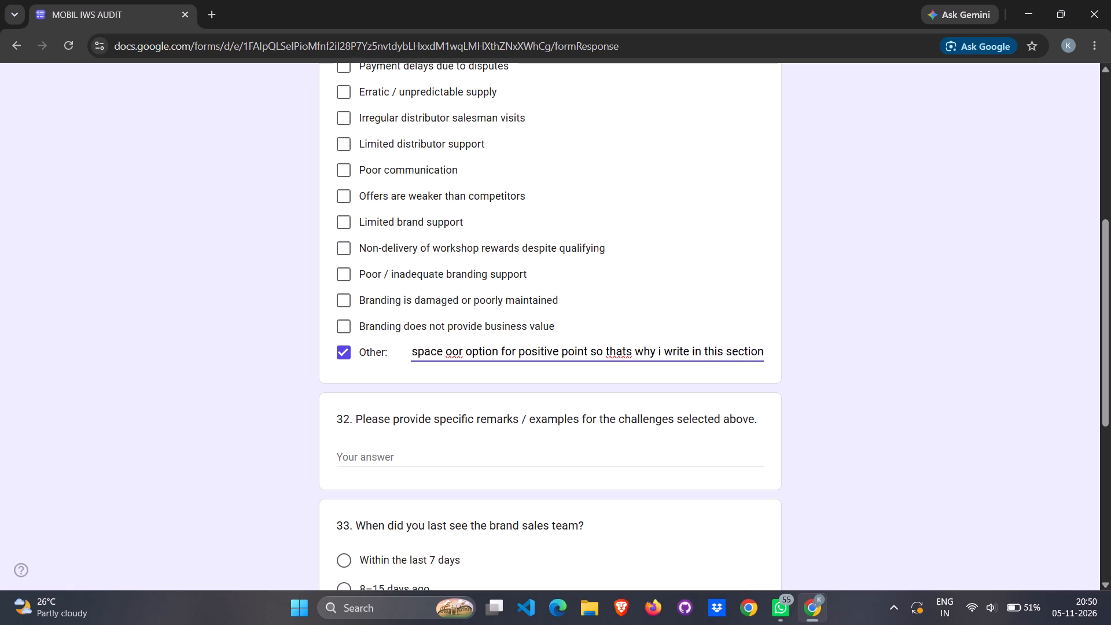
Enter "not at all" as the remarks on the selected challenges in question 32.
{"action": "scroll", "coordinate": [544, 402], "scroll_direction": "down", "scroll_amount": 1}
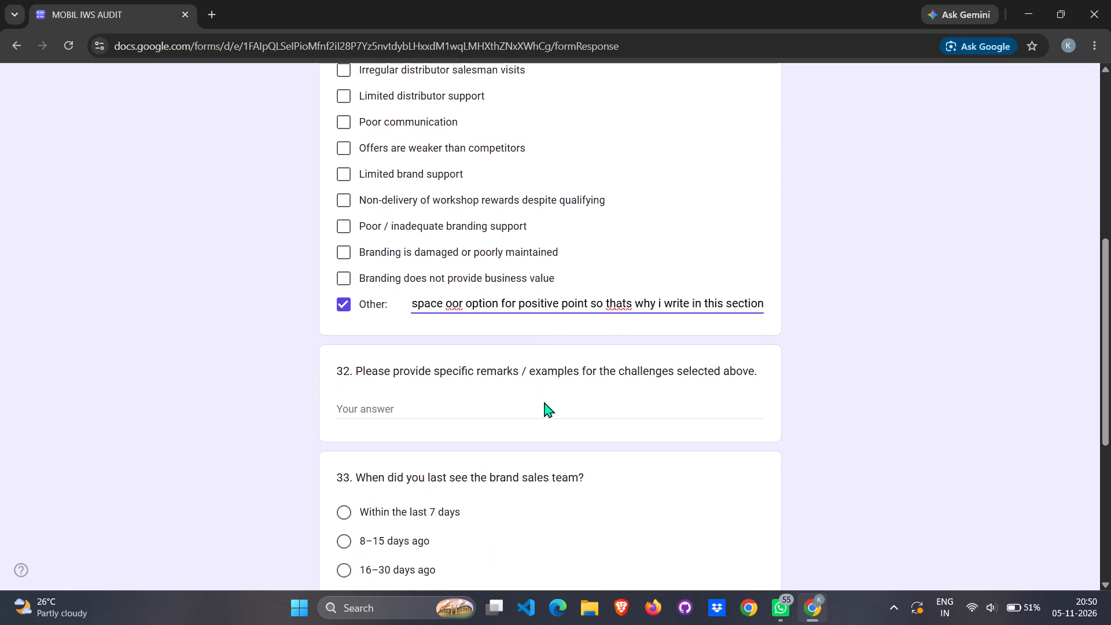
{"action": "scroll", "coordinate": [544, 402], "scroll_direction": "down", "scroll_amount": 1}
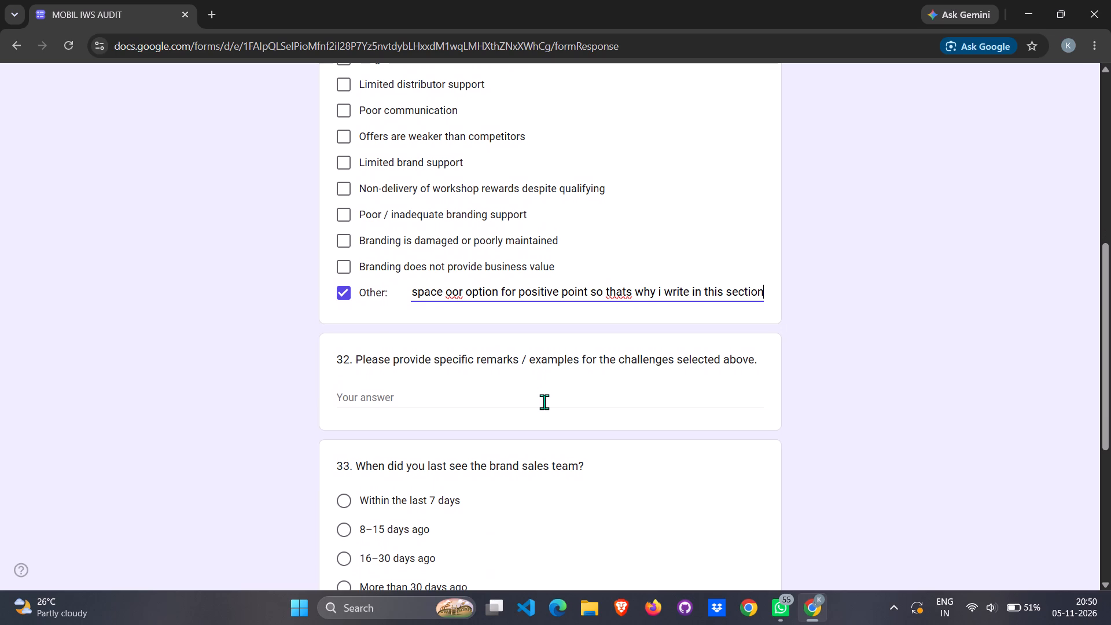
{"action": "left_click", "coordinate": [406, 397]}
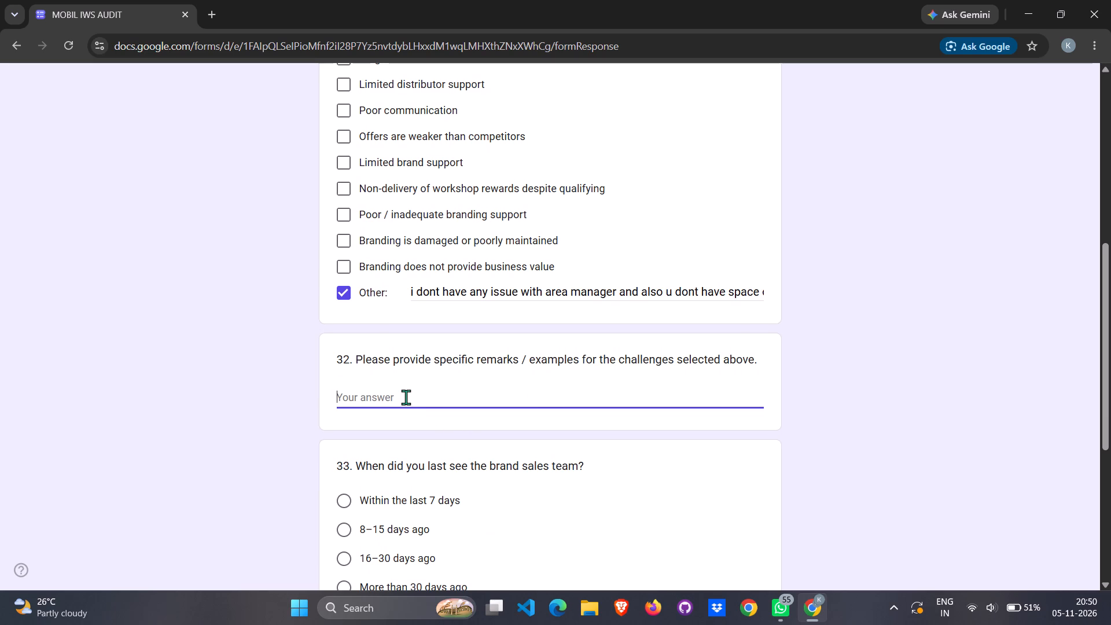
{"action": "type", "text": "no at all"}
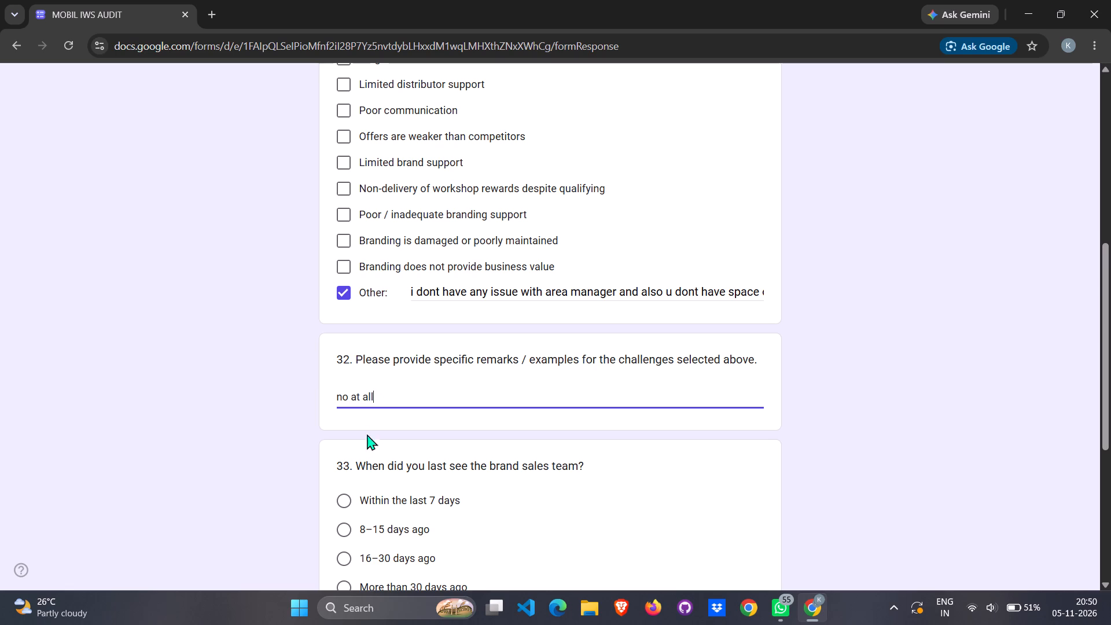
{"action": "left_click", "coordinate": [348, 397]}
{"action": "key", "text": "t"}
Answer question 33 about last seeing the brand sales team with "8–15 days ago".
{"action": "scroll", "coordinate": [423, 487], "scroll_direction": "down", "scroll_amount": 2}
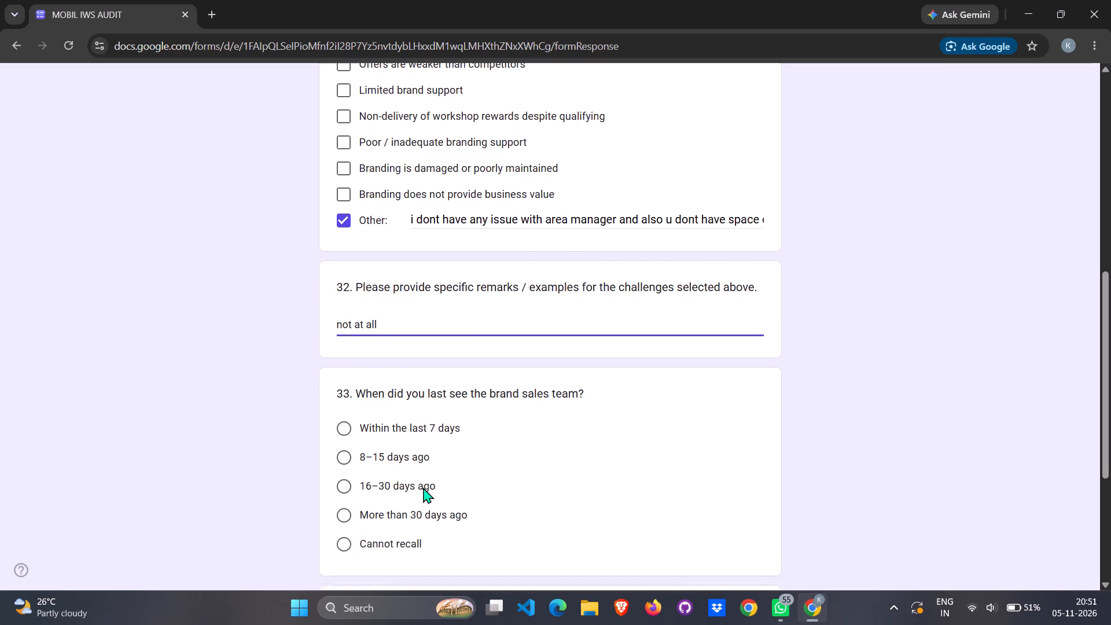
{"action": "scroll", "coordinate": [423, 487], "scroll_direction": "down", "scroll_amount": 1}
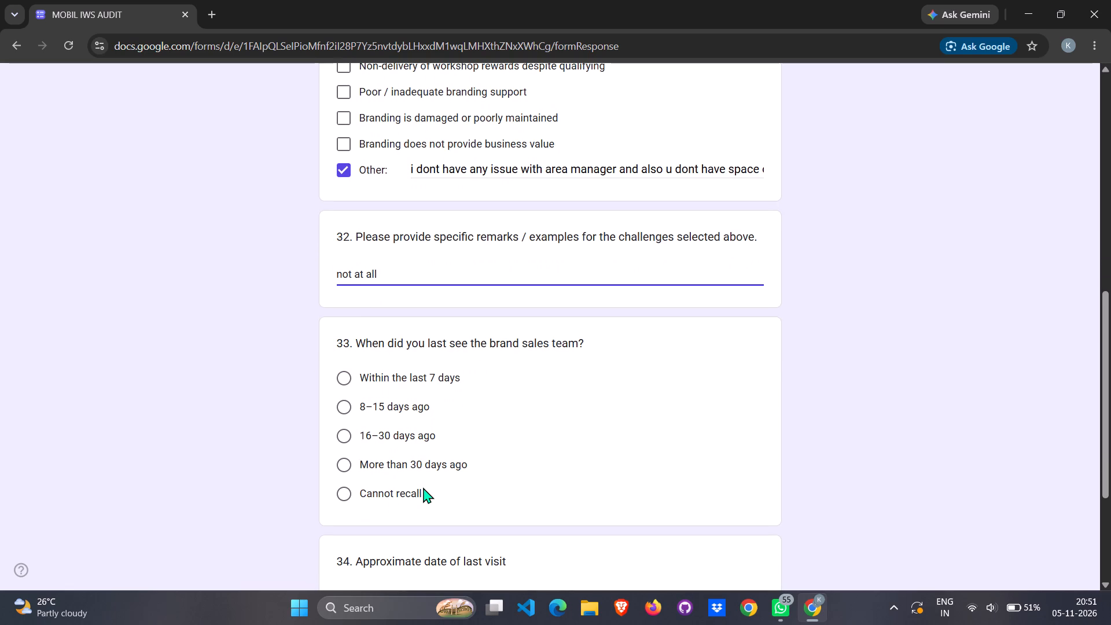
{"action": "scroll", "coordinate": [423, 487], "scroll_direction": "down", "scroll_amount": 1}
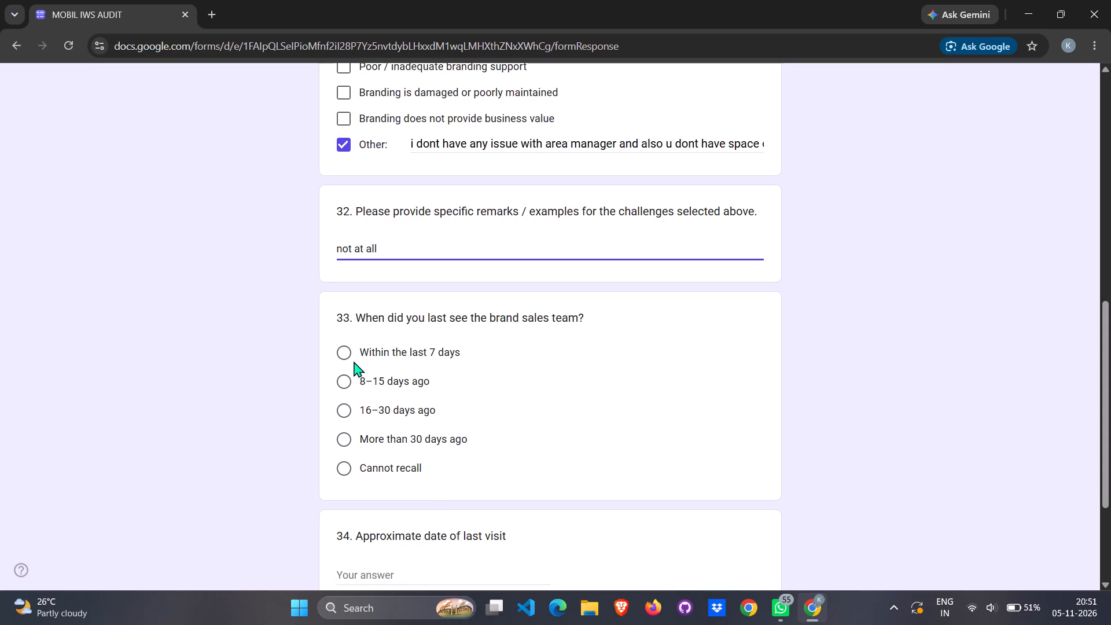
{"action": "left_click", "coordinate": [349, 354]}
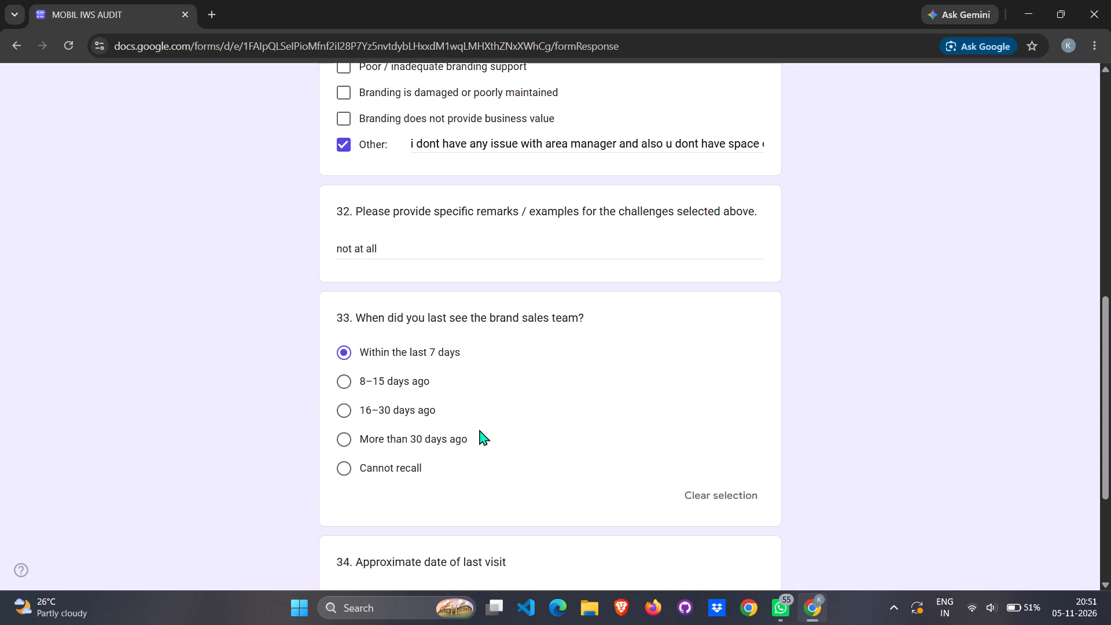
{"action": "left_click", "coordinate": [346, 384]}
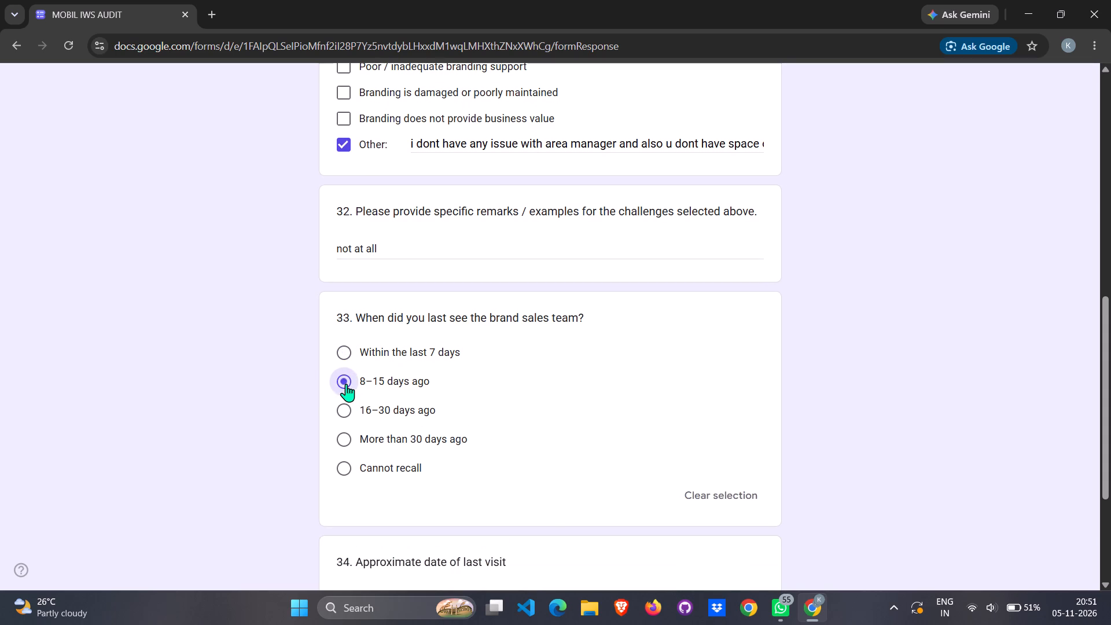
Enter "last week" as the approximate date of last visit in question 34 and continue to the following section.
{"action": "scroll", "coordinate": [533, 475], "scroll_direction": "down", "scroll_amount": 3}
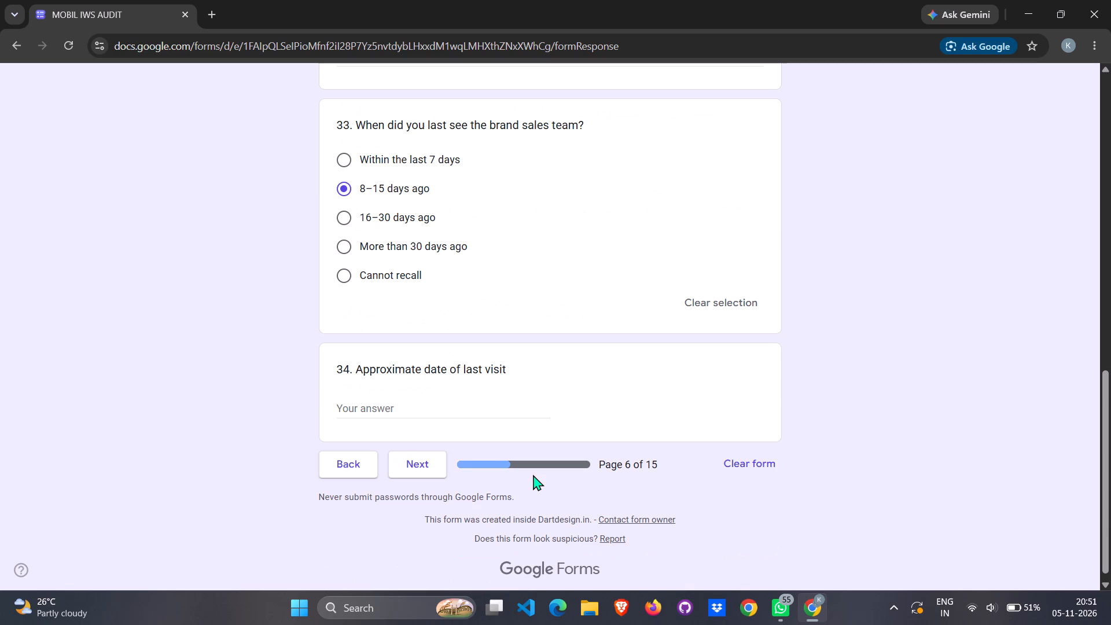
{"action": "left_click", "coordinate": [402, 398]}
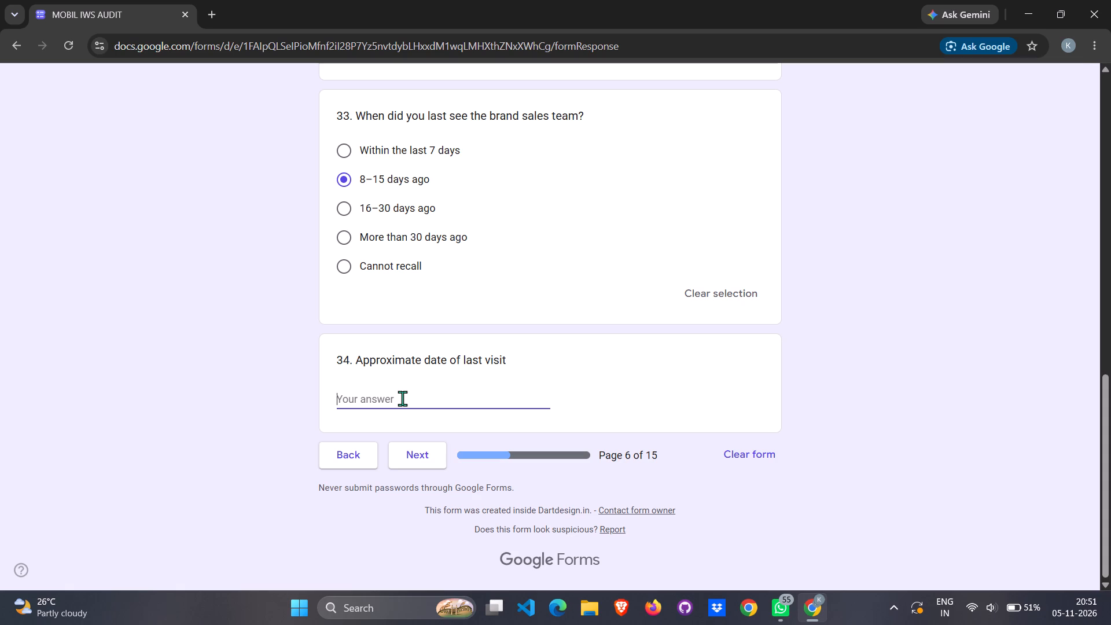
{"action": "type", "text": "last week"}
{"action": "left_click", "coordinate": [406, 457]}
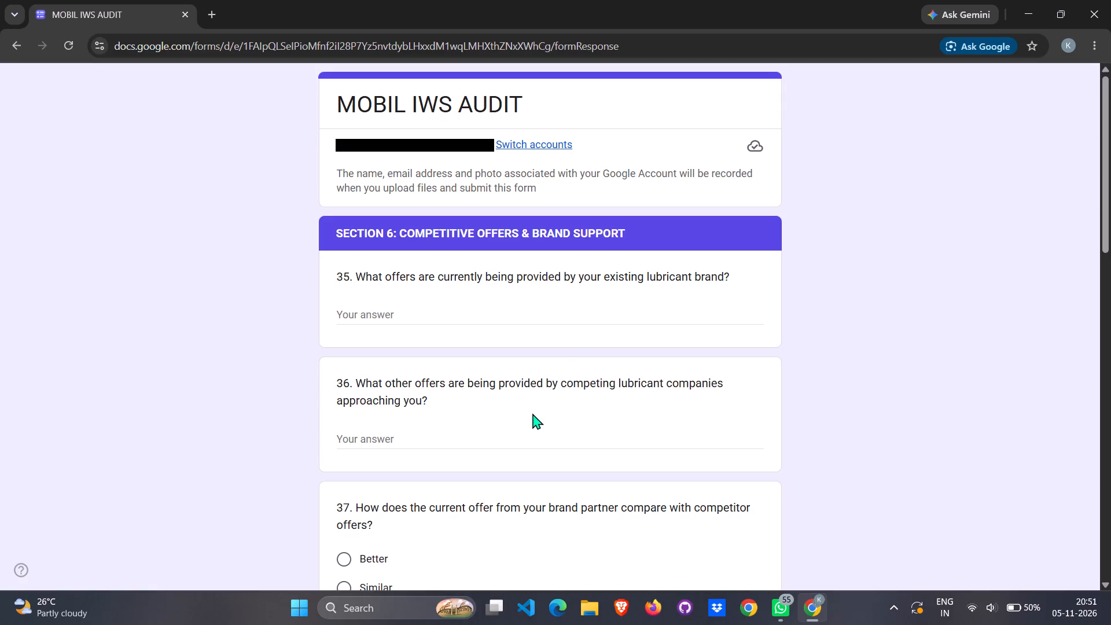
Select "Better" in question 37 for how the brand partner's current offer compares with competitor offers.
{"action": "scroll", "coordinate": [532, 413], "scroll_direction": "down", "scroll_amount": 3}
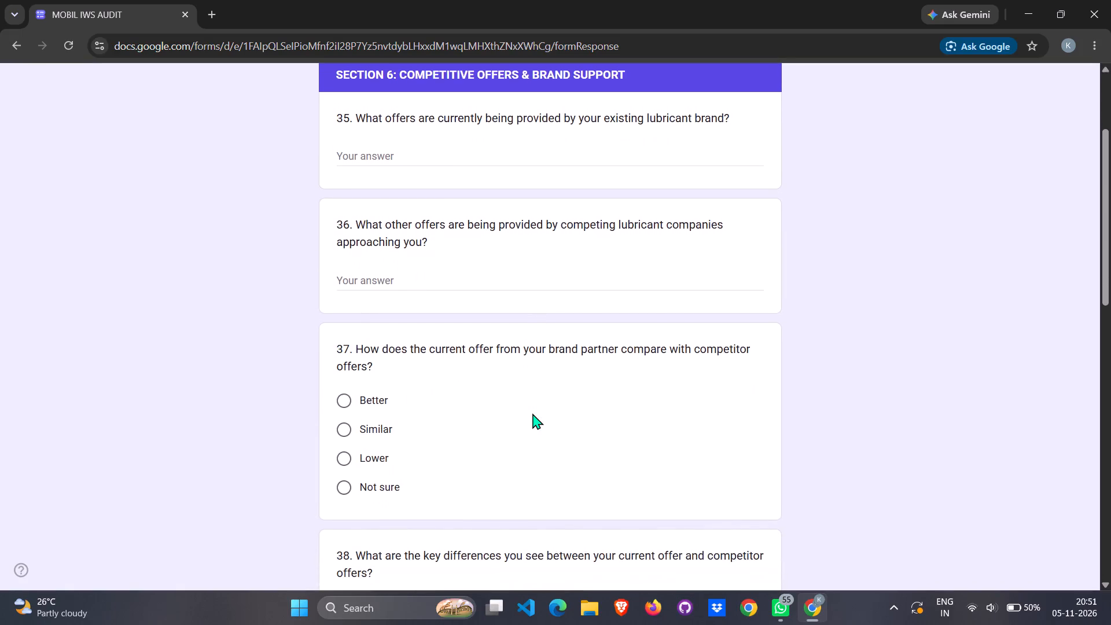
{"action": "scroll", "coordinate": [532, 413], "scroll_direction": "down", "scroll_amount": 2}
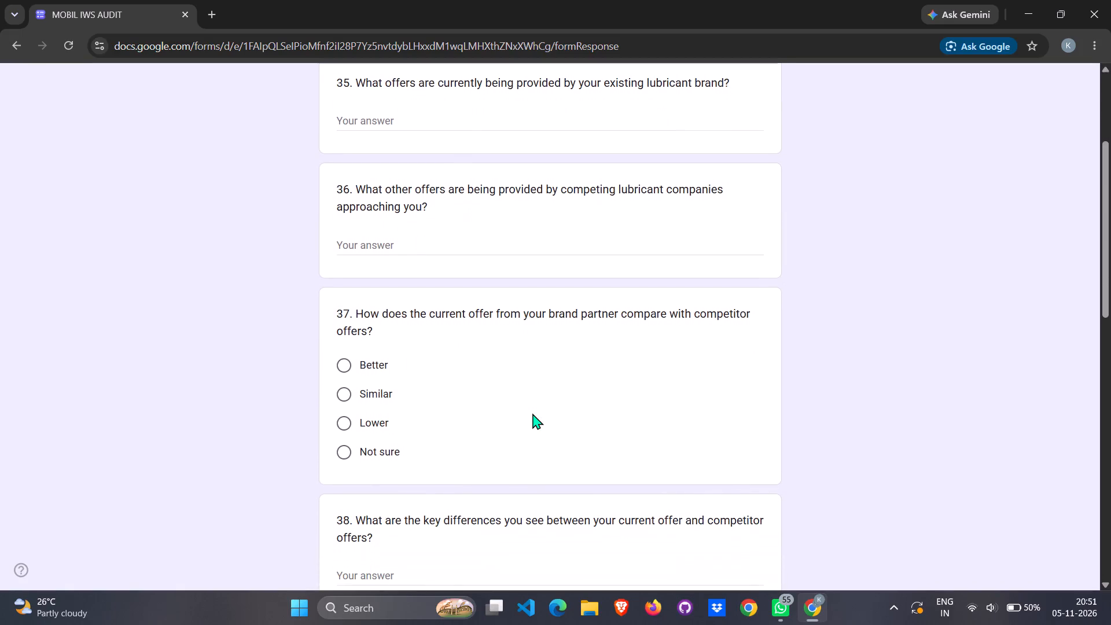
{"action": "left_click", "coordinate": [341, 366]}
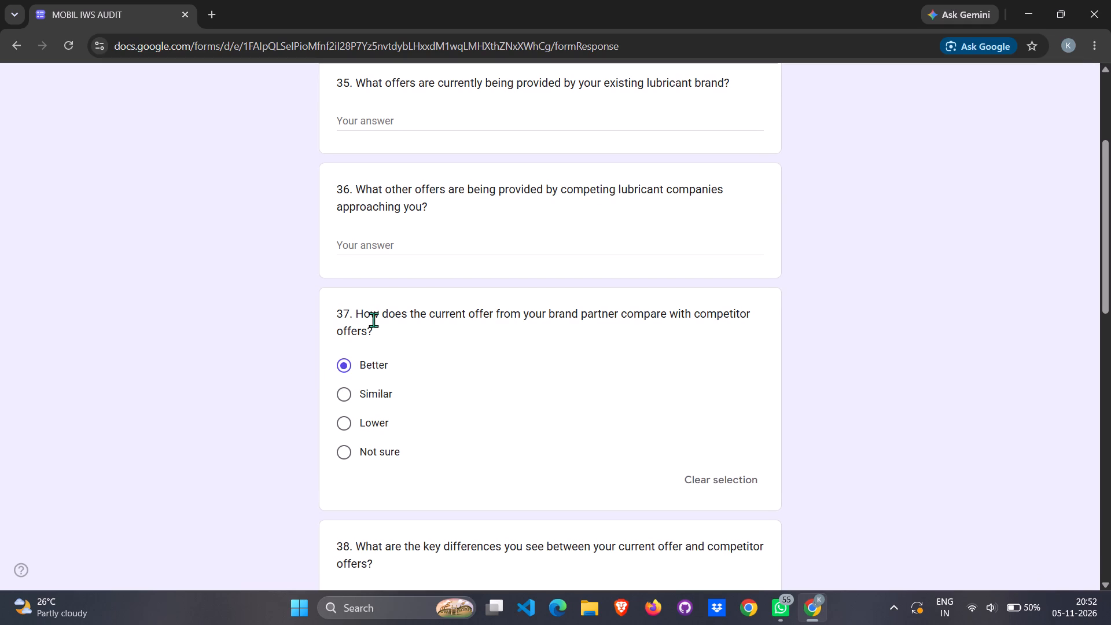
Answer question 36 with "Many brand giving good offer still we are using mobil bceause we trust on mobil lub quality".
{"action": "scroll", "coordinate": [429, 271], "scroll_direction": "up", "scroll_amount": 1}
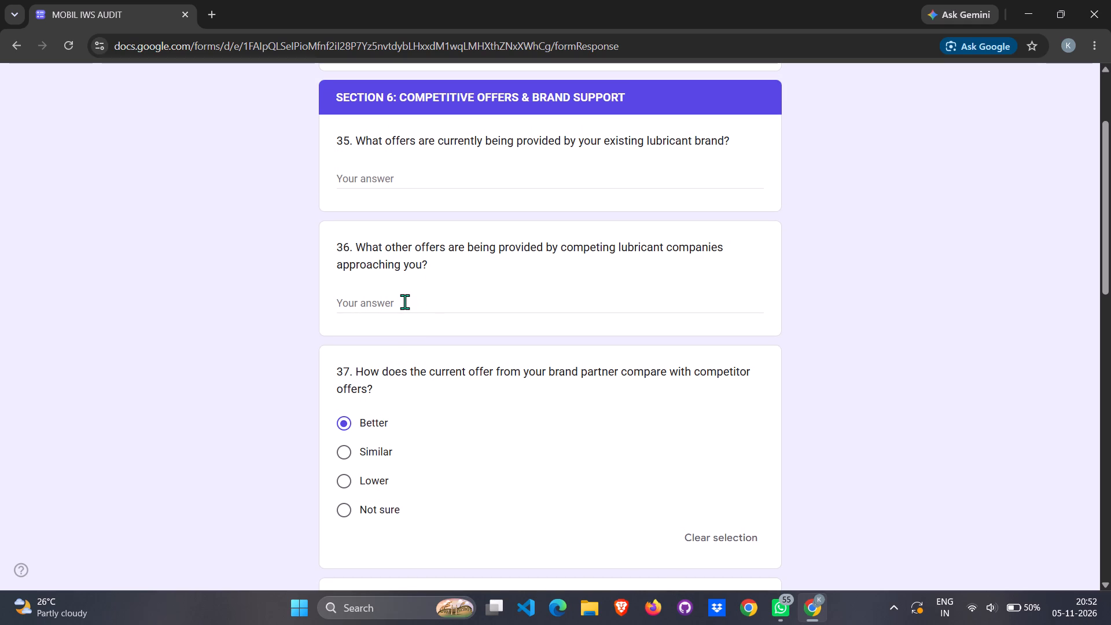
{"action": "left_click", "coordinate": [404, 302]}
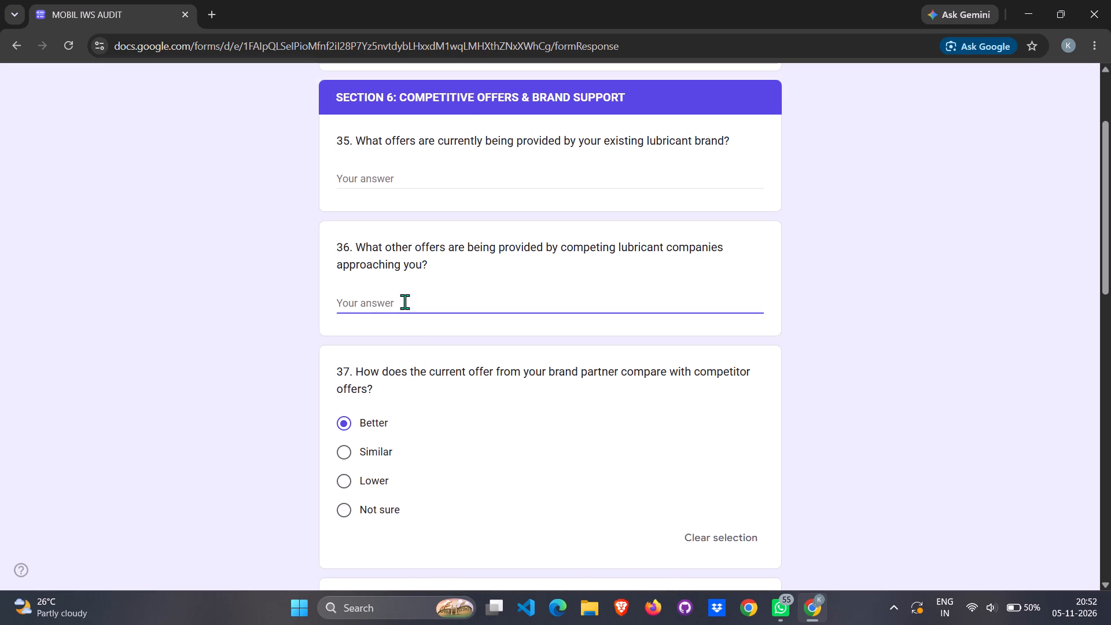
{"action": "type", "text": "man"}
{"action": "key", "text": "y"}
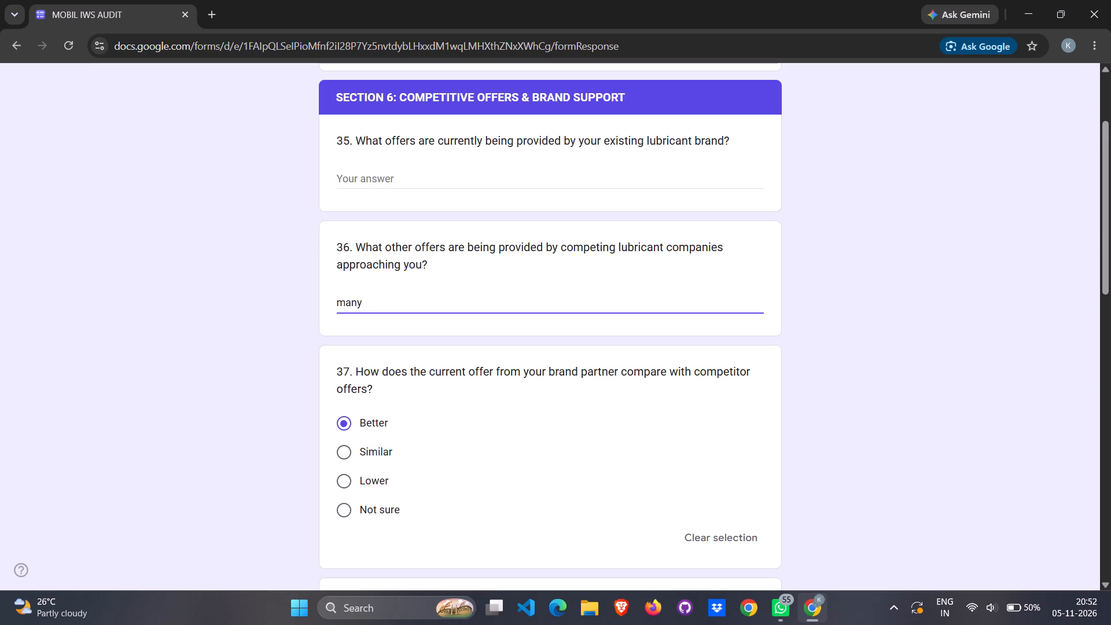
{"action": "key", "text": "BackSpace"}
{"action": "key", "text": "BackSpace"}
{"action": "key", "text": "BackSpace"}
{"action": "key", "text": "BackSpace"}
{"action": "type", "text": "Many brand offfer"}
{"action": "key", "text": "space"}
{"action": "type", "text": "==="}
{"action": "key", "text": "BackSpace"}
{"action": "key", "text": "BackSpace"}
{"action": "key", "text": "BackSpace"}
{"action": "key", "text": "BackSpace"}
{"action": "key", "text": "BackSpace"}
{"action": "key", "text": "BackSpace"}
{"action": "key", "text": "BackSpace"}
{"action": "type", "text": "er"}
{"action": "key", "text": "space"}
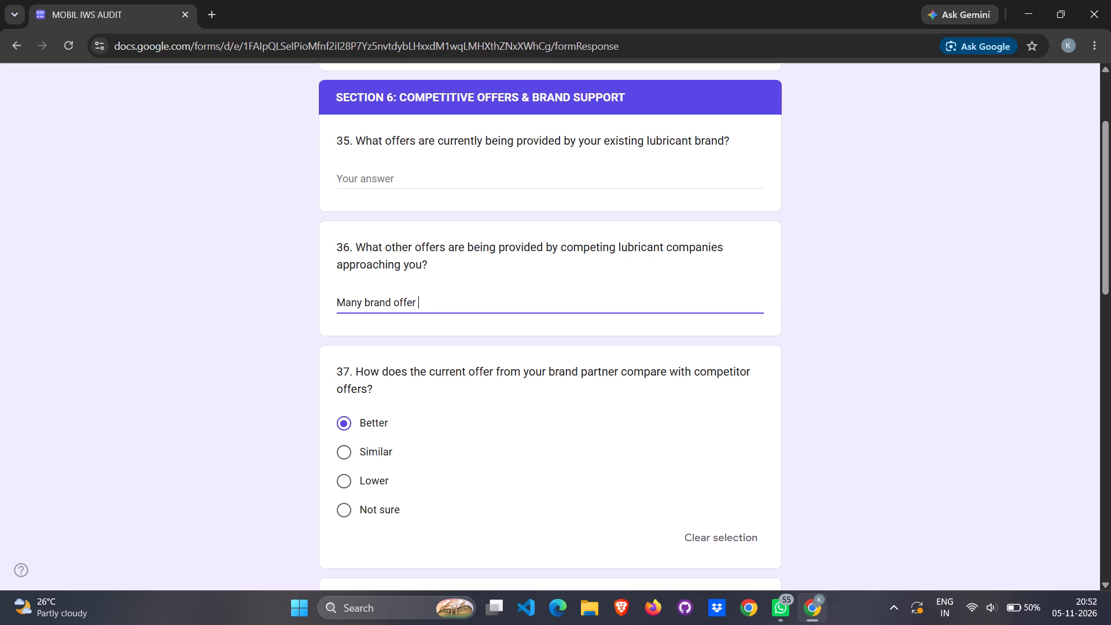
{"action": "type", "text": "good"}
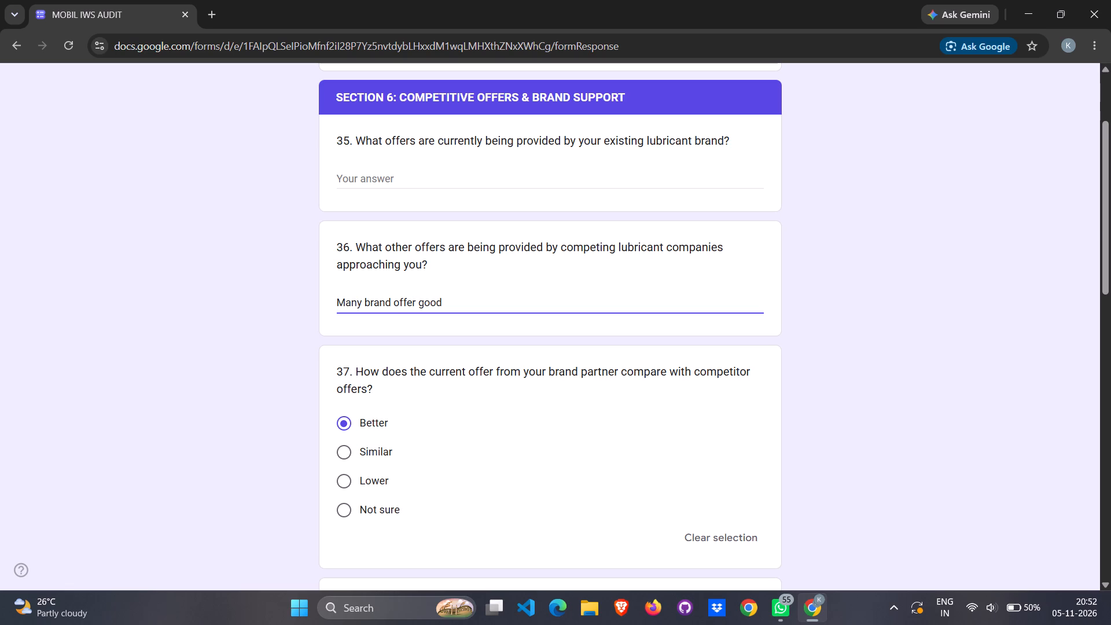
{"action": "key", "text": "BackSpace"}
{"action": "key", "text": "BackSpace"}
{"action": "key", "text": "BackSpace"}
{"action": "key", "text": "BackSpace"}
{"action": "key", "text": "BackSpace"}
{"action": "key", "text": "BackSpace"}
{"action": "key", "text": "BackSpace"}
{"action": "key", "text": "BackSpace"}
{"action": "key", "text": "BackSpace"}
{"action": "key", "text": "BackSpace"}
{"action": "type", "text": "giving good offe"}
{"action": "type", "text": "r still we"}
{"action": "key", "text": "space"}
{"action": "type", "text": "are using mobil bcease"}
{"action": "key", "text": "space"}
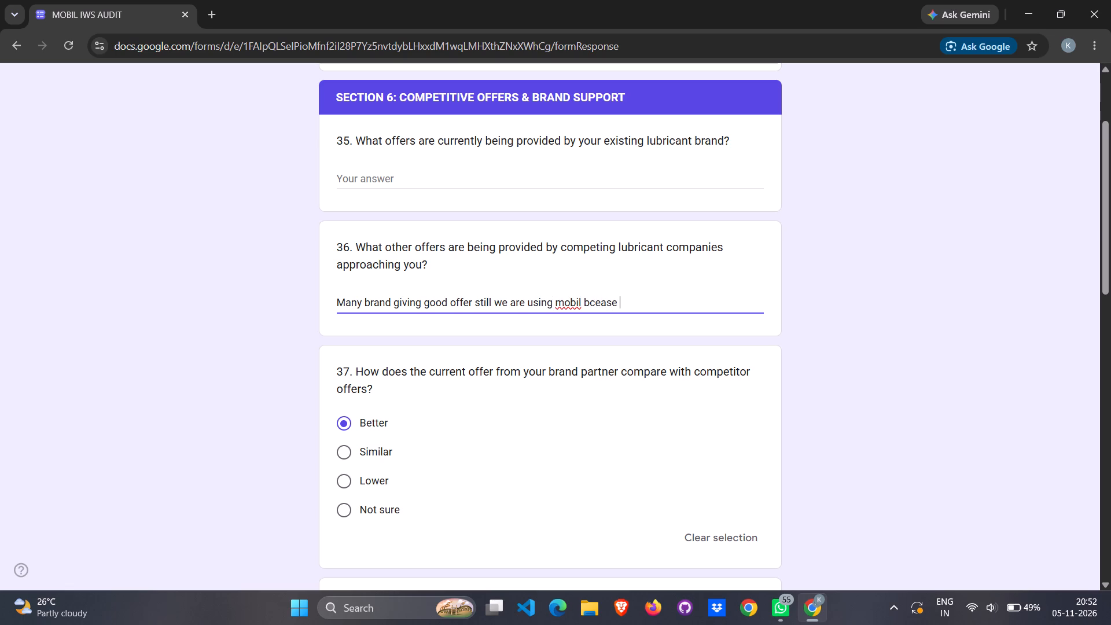
{"action": "key", "text": "BackSpace"}
{"action": "key", "text": "BackSpace"}
{"action": "key", "text": "BackSpace"}
{"action": "type", "text": "use"}
{"action": "key", "text": "space"}
{"action": "type", "text": "we trust on mobil"}
{"action": "key", "text": "space"}
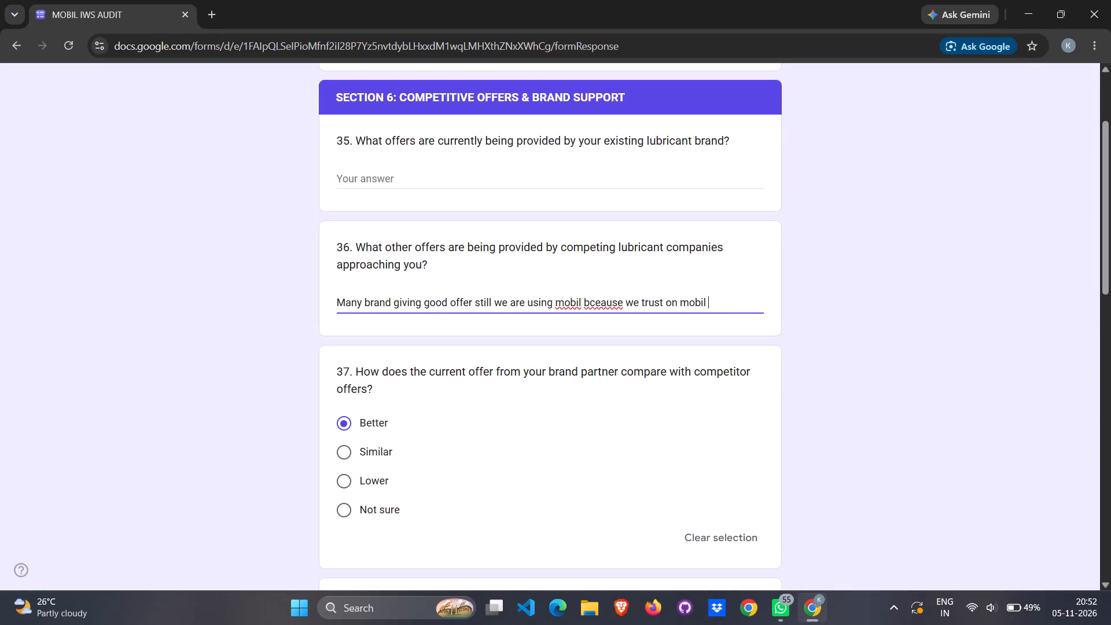
{"action": "type", "text": "oil"}
{"action": "key", "text": "BackSpace"}
{"action": "key", "text": "BackSpace"}
{"action": "key", "text": "BackSpace"}
{"action": "type", "text": "lub quality"}
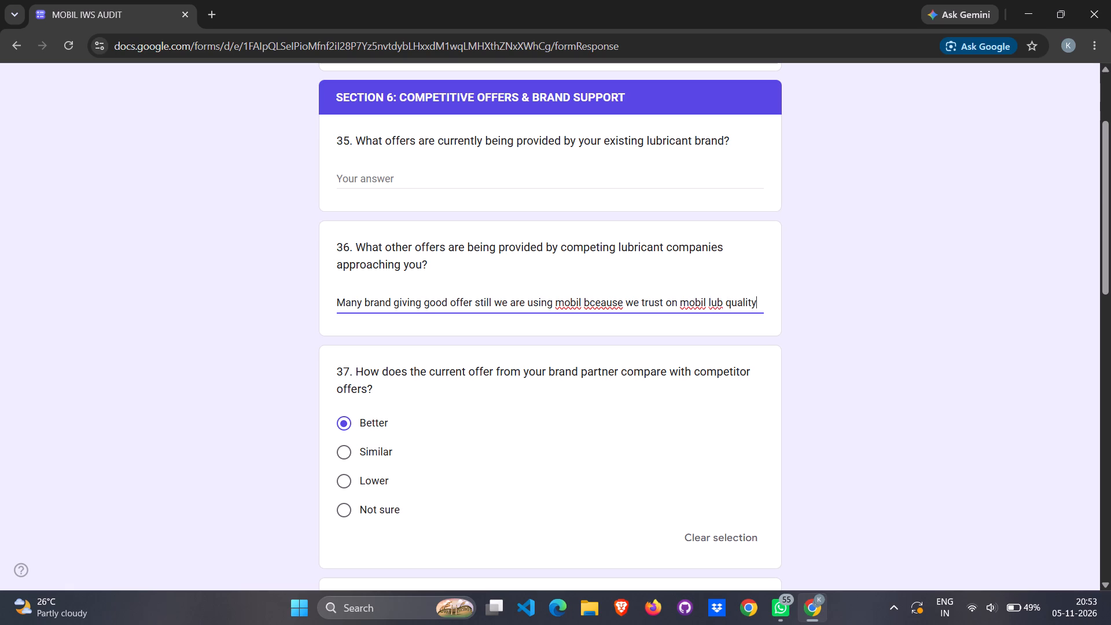
Enter "nothing" in question 38 as the key differences between the current offer and competitor offers.
{"action": "scroll", "coordinate": [562, 410], "scroll_direction": "down", "scroll_amount": 3}
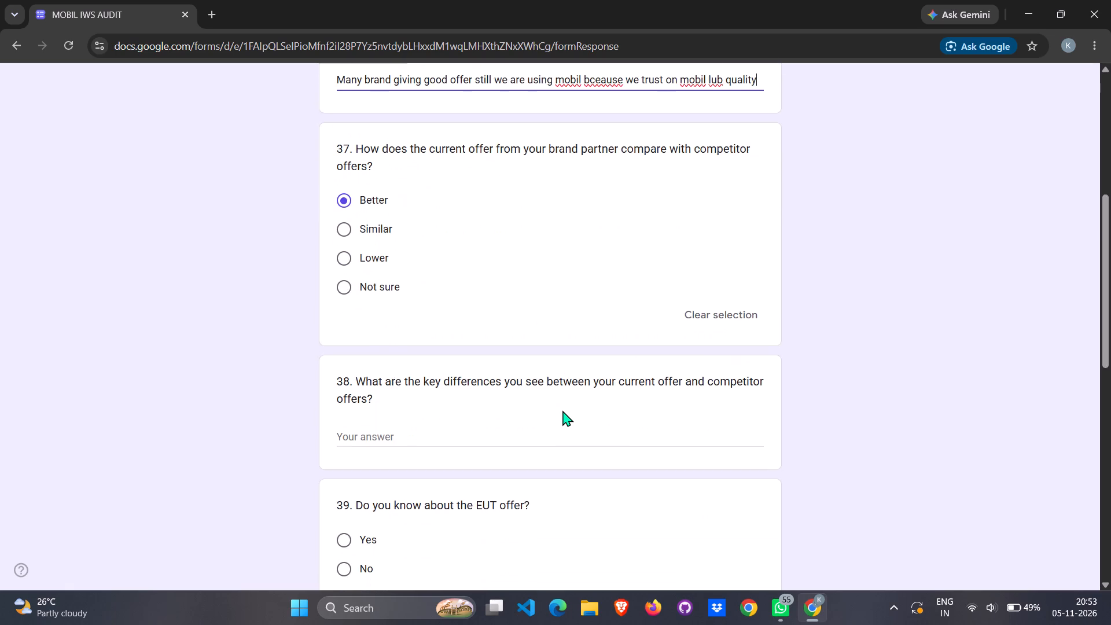
{"action": "scroll", "coordinate": [562, 410], "scroll_direction": "down", "scroll_amount": 1}
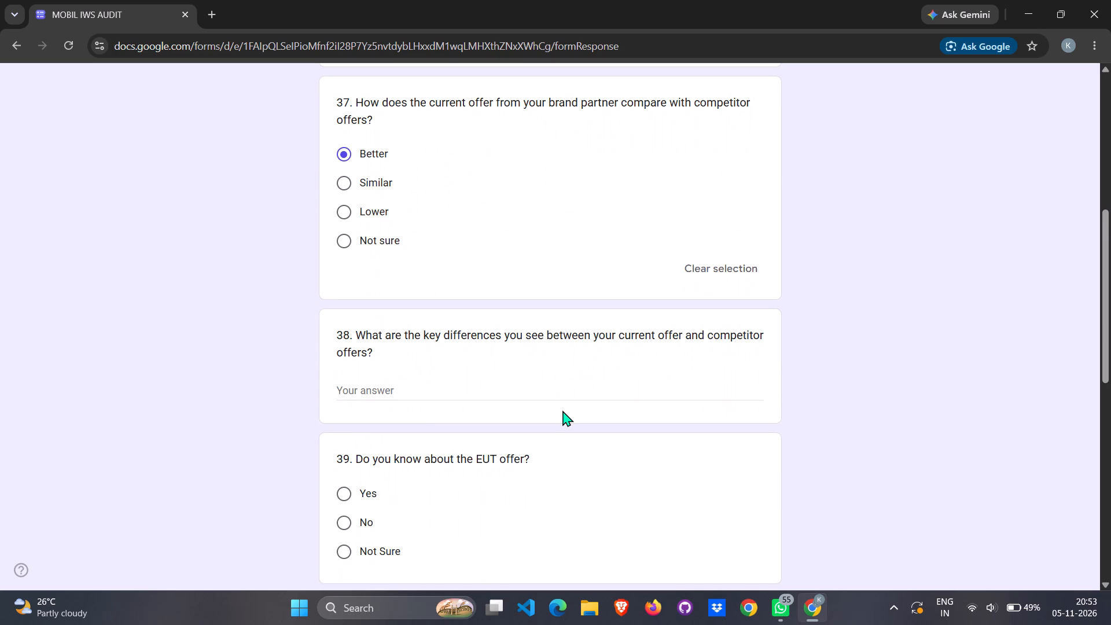
{"action": "left_click", "coordinate": [410, 386]}
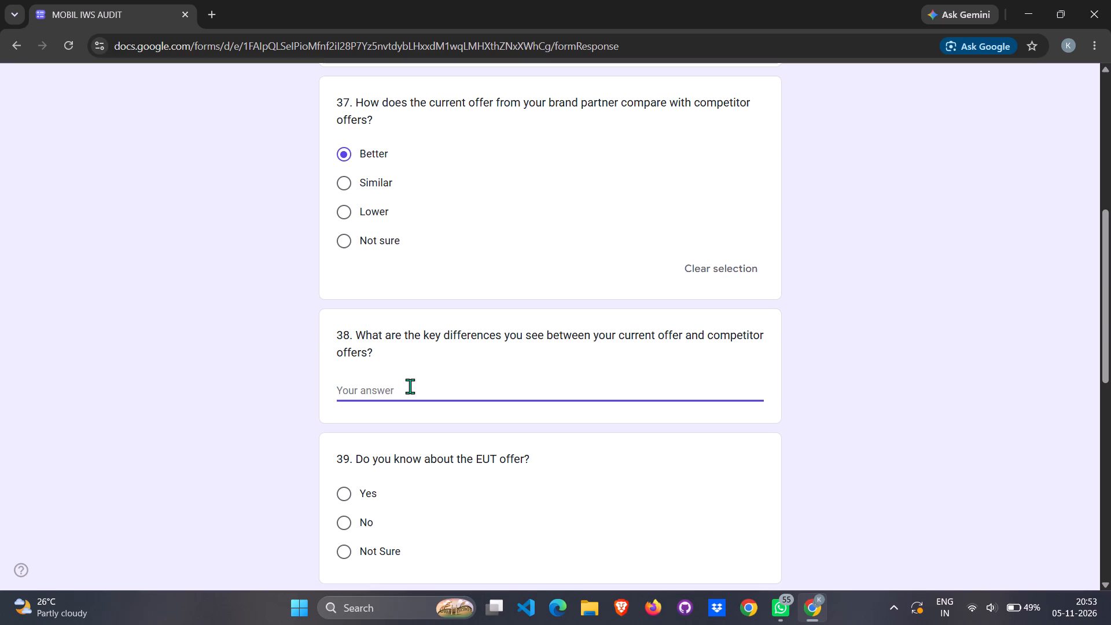
{"action": "type", "text": "u dont"}
{"action": "key", "text": "space"}
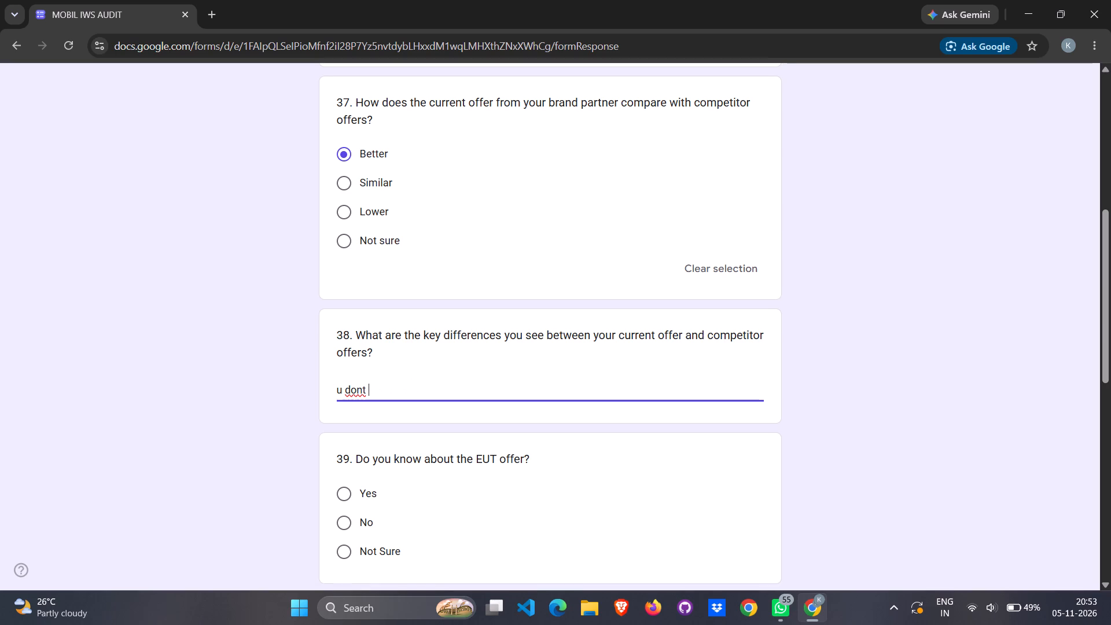
{"action": "type", "text": "give any"}
{"action": "key", "text": "BackSpace"}
{"action": "key", "text": "BackSpace"}
{"action": "key", "text": "BackSpace"}
{"action": "key", "text": "BackSpace"}
{"action": "key", "text": "BackSpace"}
{"action": "key", "text": "BackSpace"}
{"action": "key", "text": "BackSpace"}
{"action": "key", "text": "BackSpace"}
{"action": "key", "text": "BackSpace"}
{"action": "key", "text": "BackSpace"}
{"action": "key", "text": "BackSpace"}
{"action": "key", "text": "BackSpace"}
{"action": "key", "text": "BackSpace"}
{"action": "key", "text": "BackSpace"}
{"action": "key", "text": "BackSpace"}
{"action": "key", "text": "BackSpace"}
{"action": "key", "text": "BackSpace"}
{"action": "key", "text": "BackSpace"}
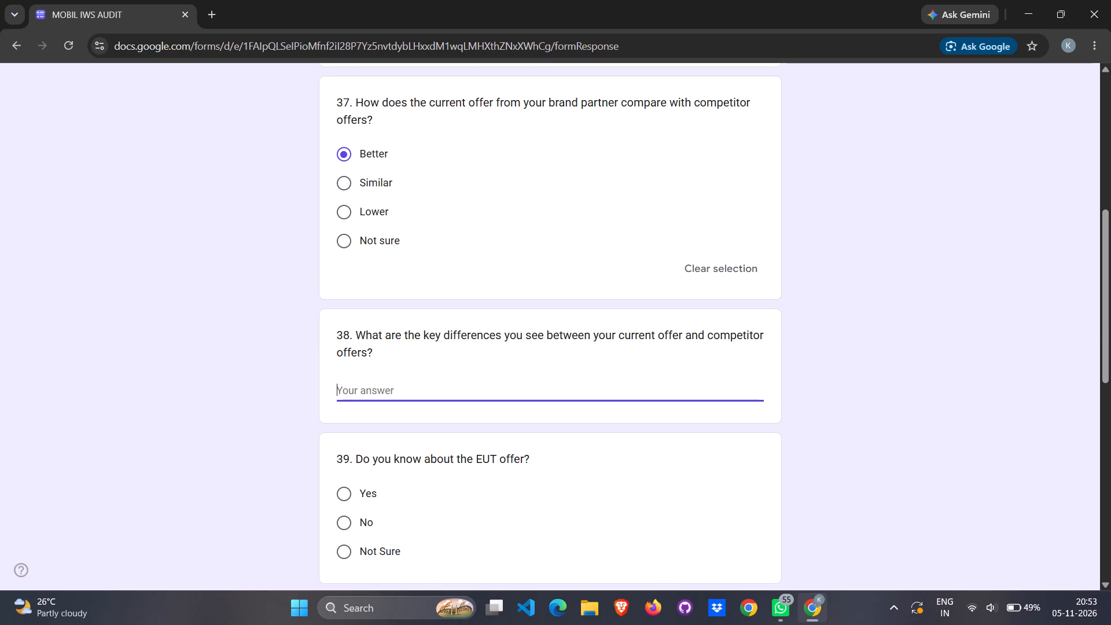
{"action": "type", "text": "nothing"}
{"action": "key", "text": "space"}
Answer "No" to question 39 about knowing the EUT offer.
{"action": "scroll", "coordinate": [518, 478], "scroll_direction": "down", "scroll_amount": 2}
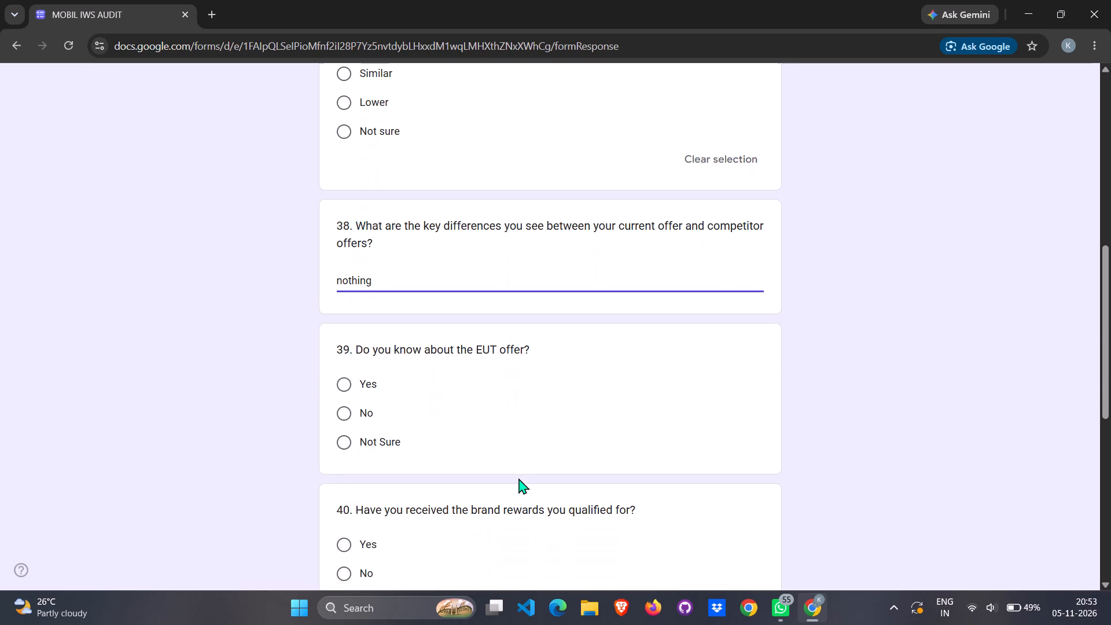
{"action": "left_click", "coordinate": [343, 407]}
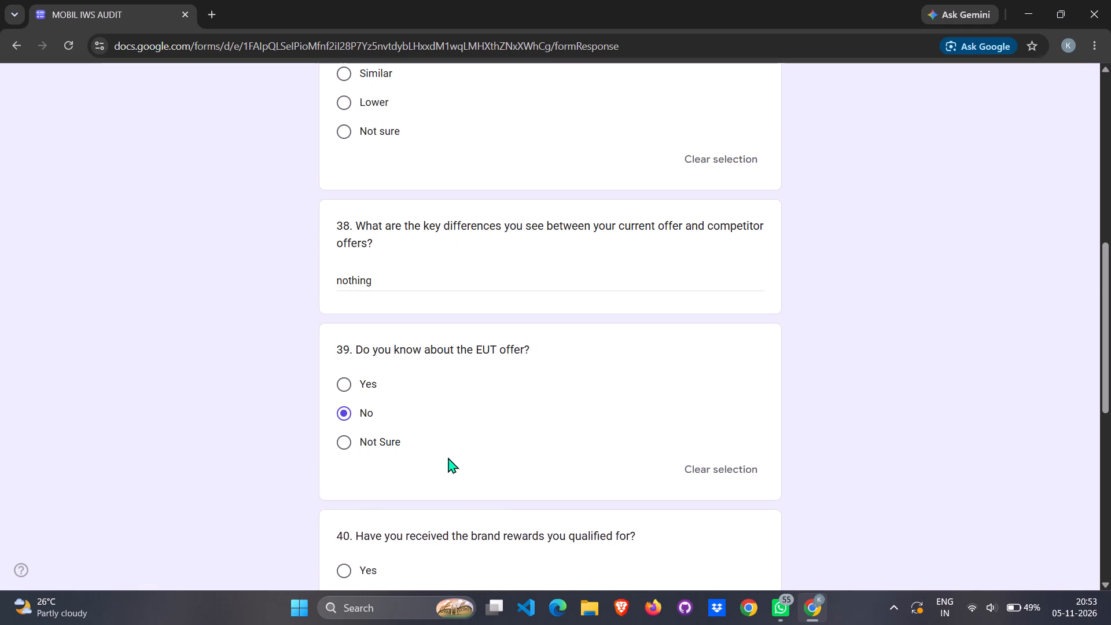
Answer "No" to question 40 about having received the brand rewards the workshop qualified for.
{"action": "scroll", "coordinate": [455, 459], "scroll_direction": "down", "scroll_amount": 4}
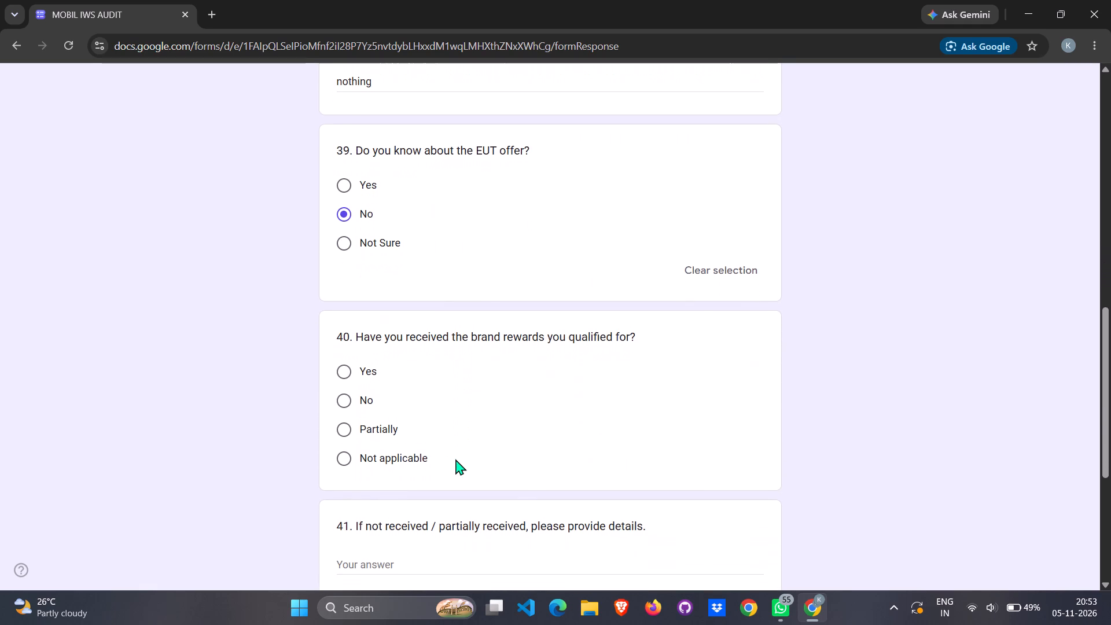
{"action": "scroll", "coordinate": [455, 459], "scroll_direction": "down", "scroll_amount": 1}
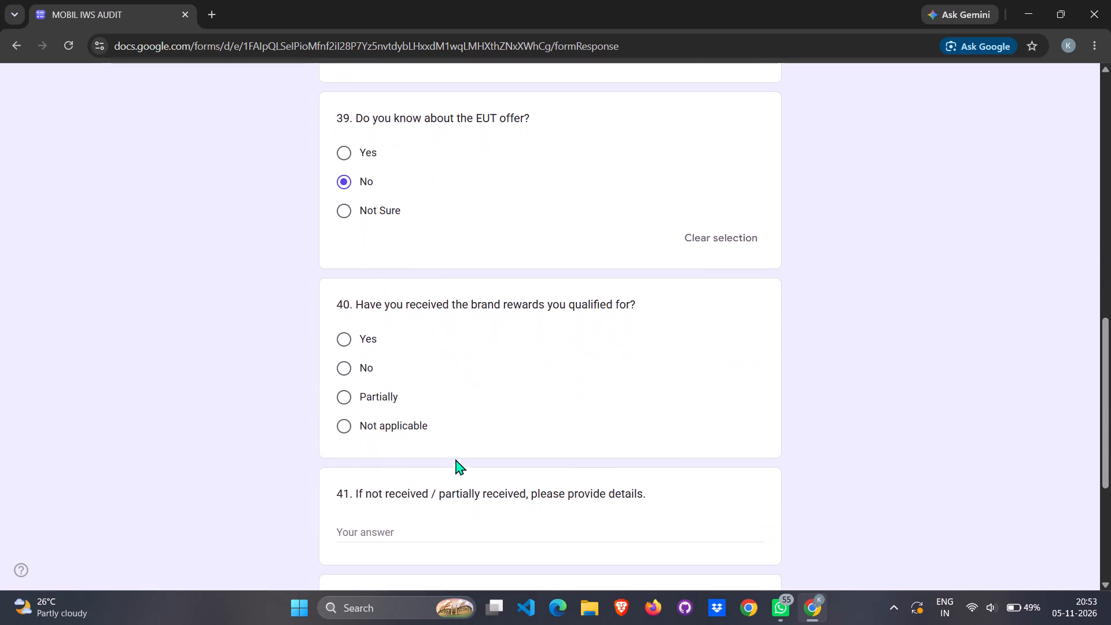
{"action": "scroll", "coordinate": [455, 459], "scroll_direction": "down", "scroll_amount": 1}
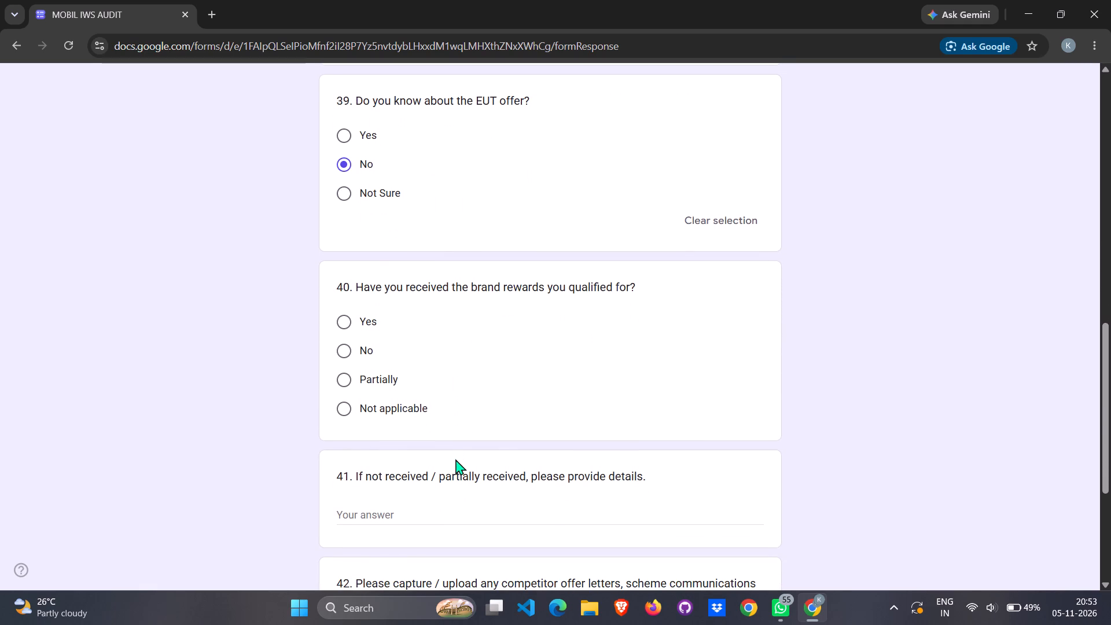
{"action": "left_click", "coordinate": [344, 350]}
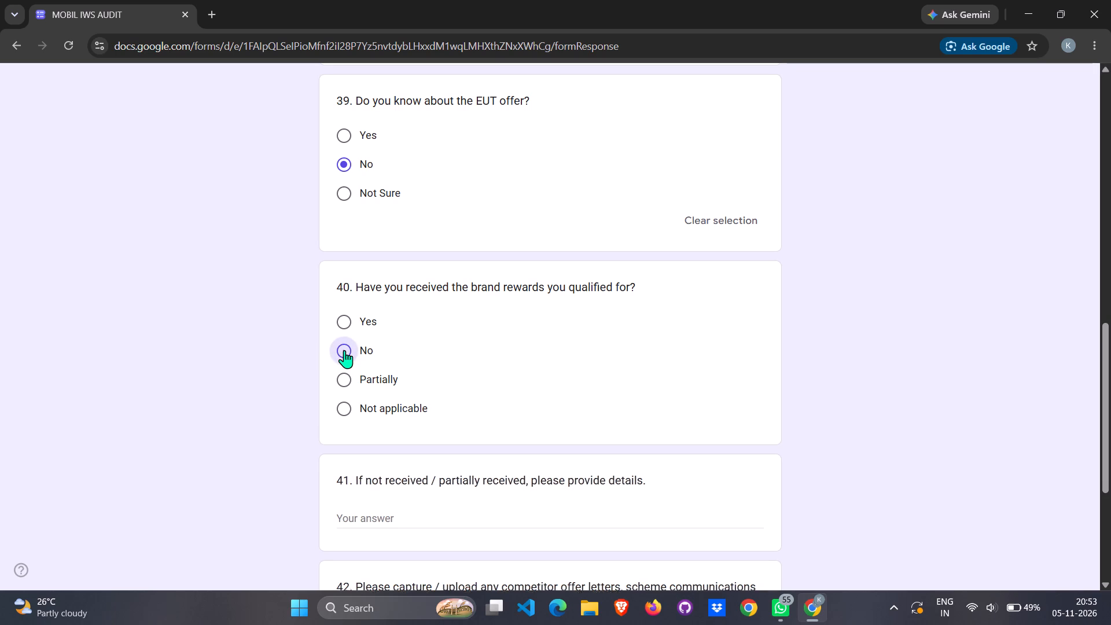
Leave questions 41 and 42 blank and continue to the section on workshop business challenges and priorities.
{"action": "scroll", "coordinate": [518, 401], "scroll_direction": "down", "scroll_amount": 2}
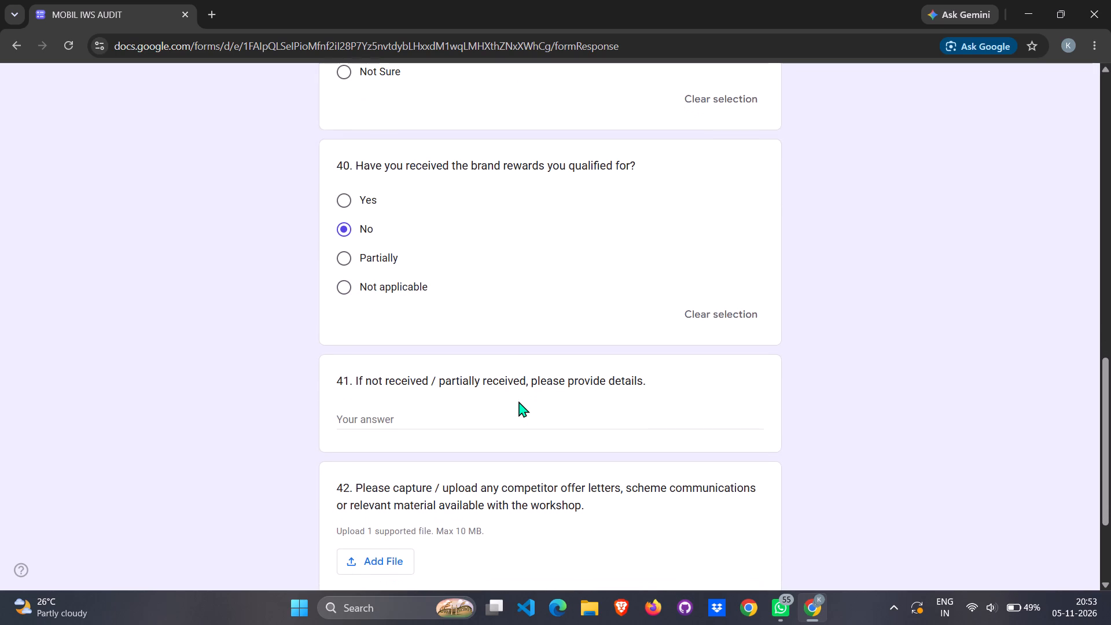
{"action": "scroll", "coordinate": [518, 401], "scroll_direction": "down", "scroll_amount": 1}
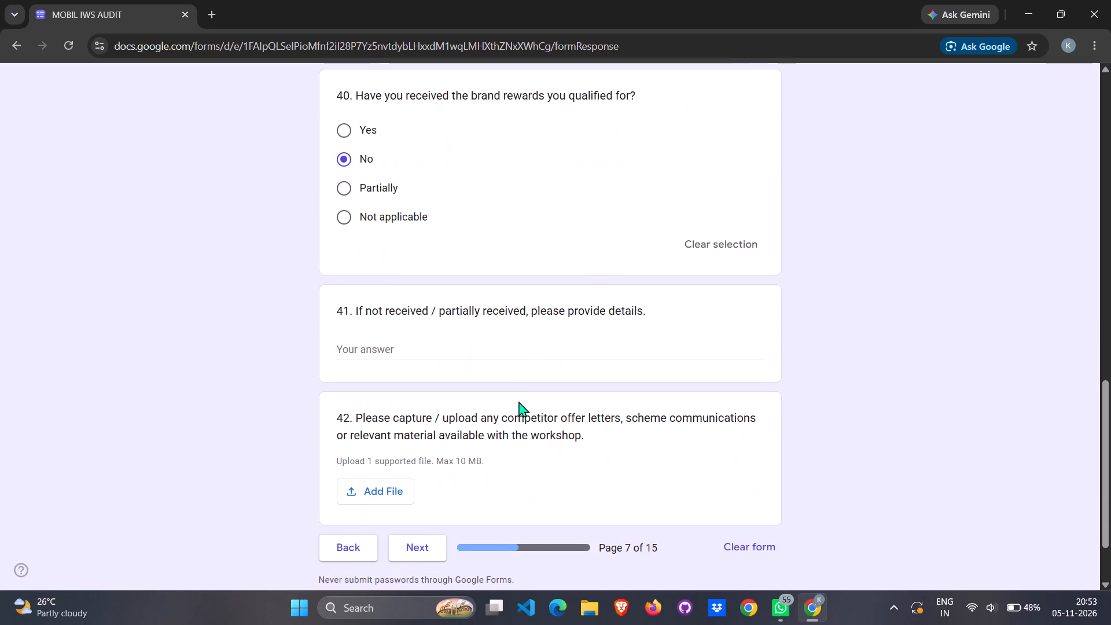
{"action": "scroll", "coordinate": [518, 401], "scroll_direction": "down", "scroll_amount": 1}
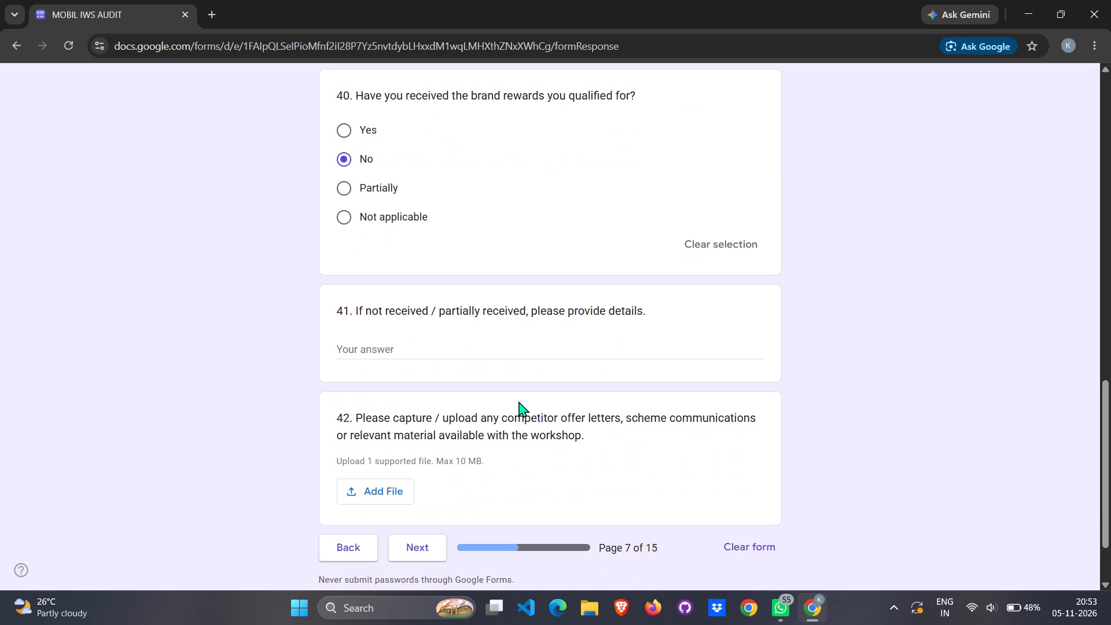
{"action": "scroll", "coordinate": [518, 401], "scroll_direction": "down", "scroll_amount": 2}
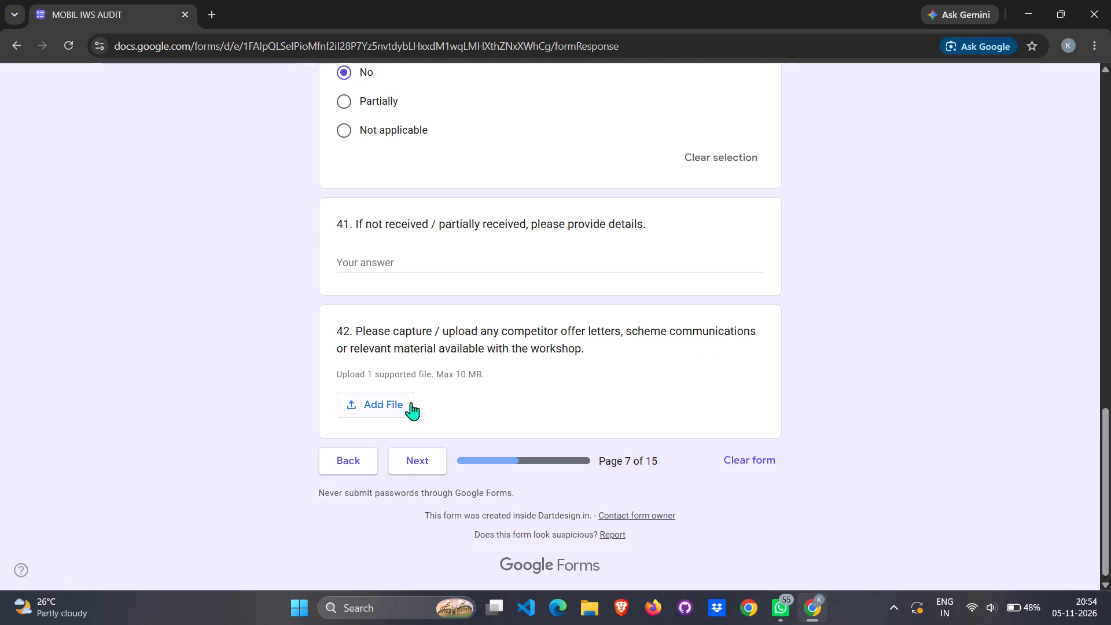
{"action": "left_click", "coordinate": [426, 461]}
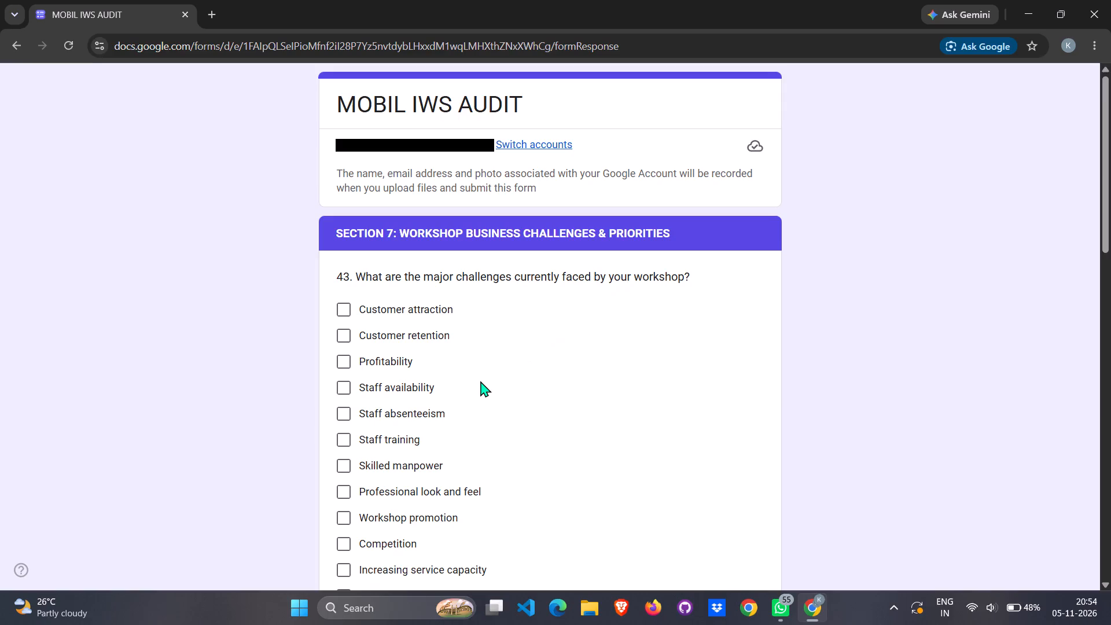
Mark "Professional look and feel" in question 43 as the workshop's major challenge.
{"action": "scroll", "coordinate": [480, 381], "scroll_direction": "down", "scroll_amount": 2}
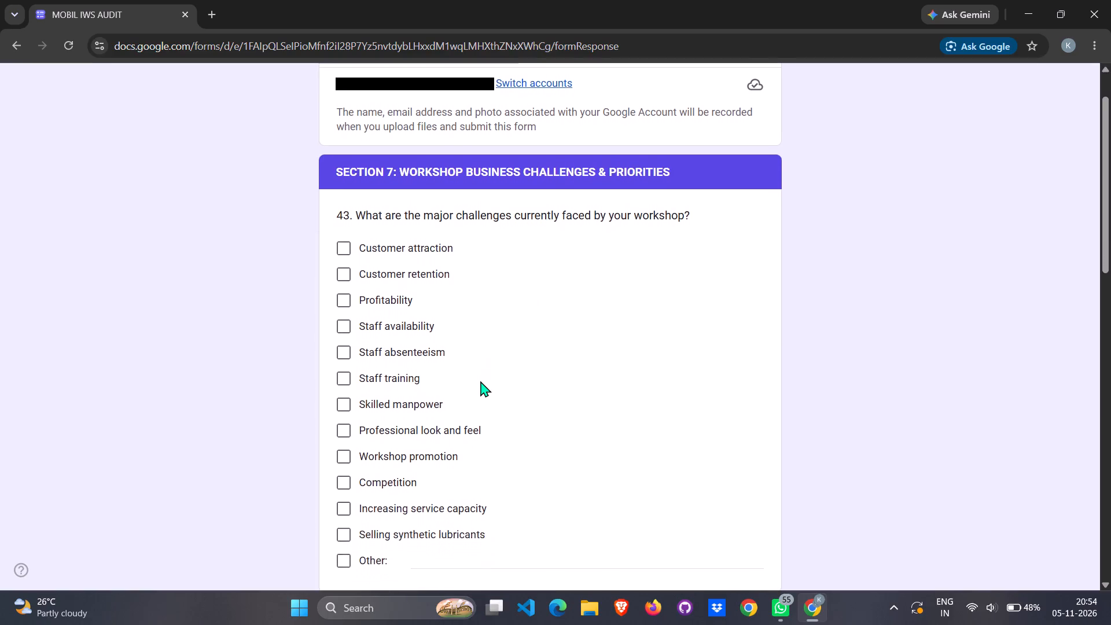
{"action": "scroll", "coordinate": [480, 381], "scroll_direction": "down", "scroll_amount": 1}
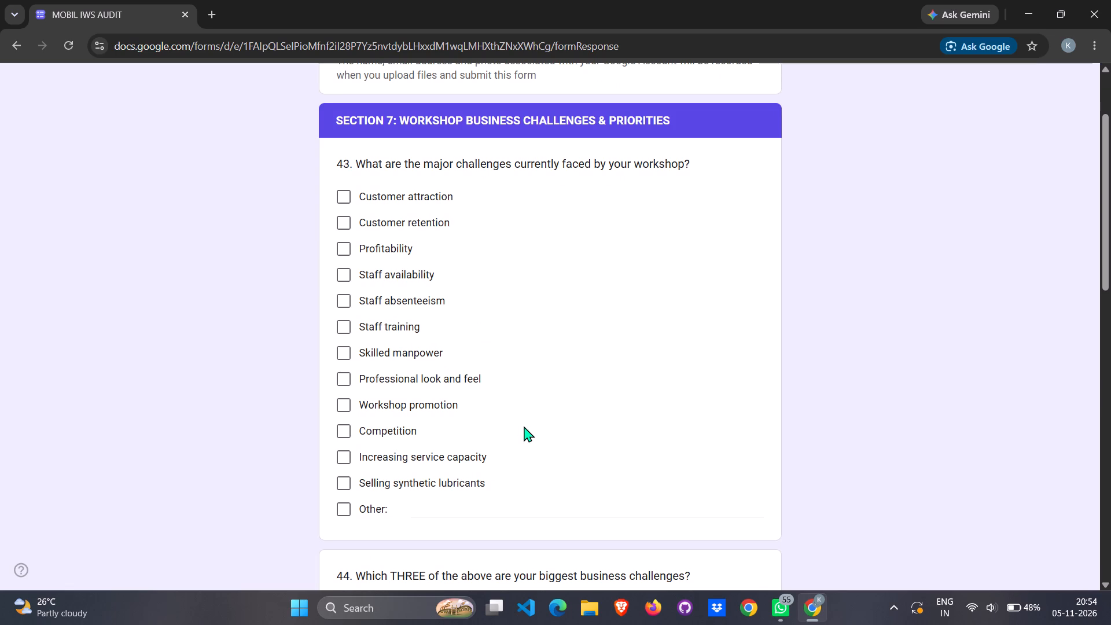
{"action": "scroll", "coordinate": [524, 426], "scroll_direction": "down", "scroll_amount": 1}
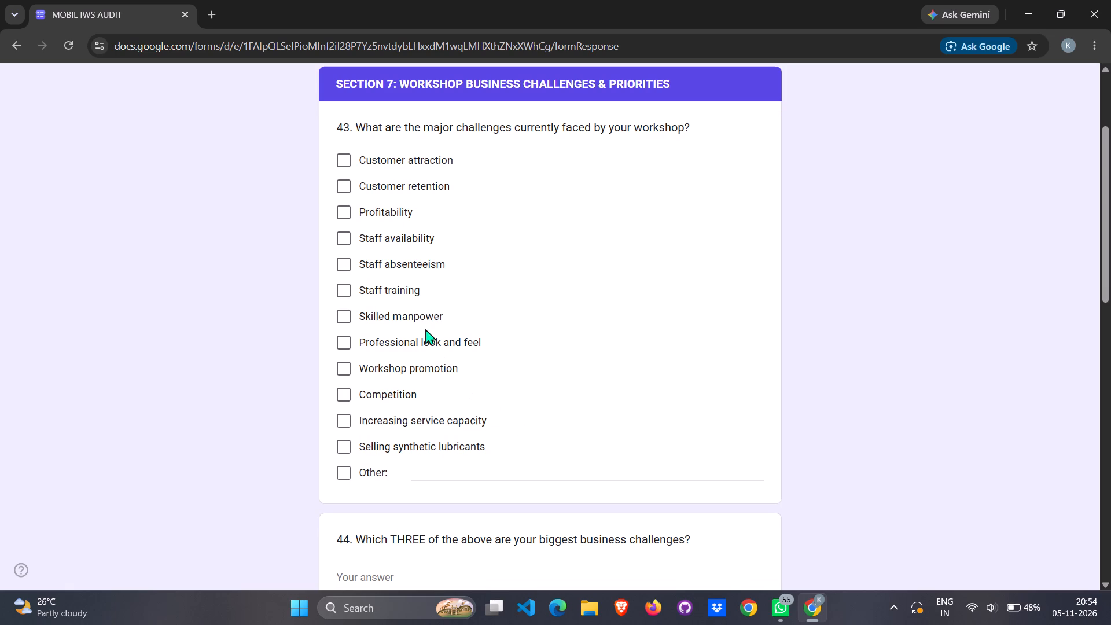
{"action": "left_click", "coordinate": [343, 343]}
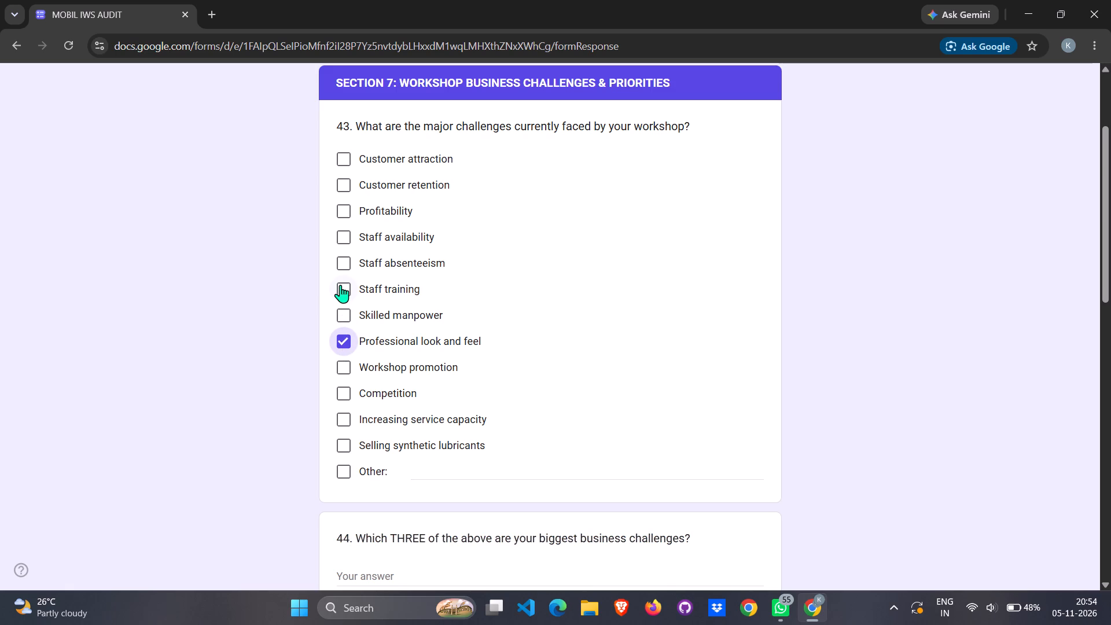
Leave question 44 blank and answer "No" to question 45 about having an Express Service Bay.
{"action": "scroll", "coordinate": [422, 483], "scroll_direction": "down", "scroll_amount": 3}
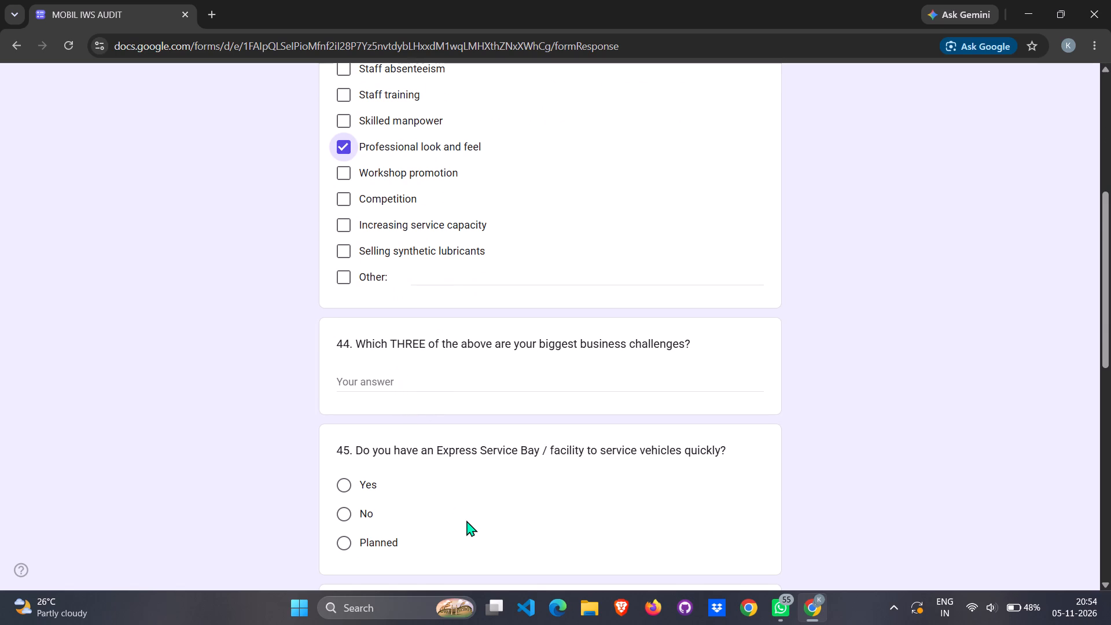
{"action": "scroll", "coordinate": [466, 520], "scroll_direction": "down", "scroll_amount": 3}
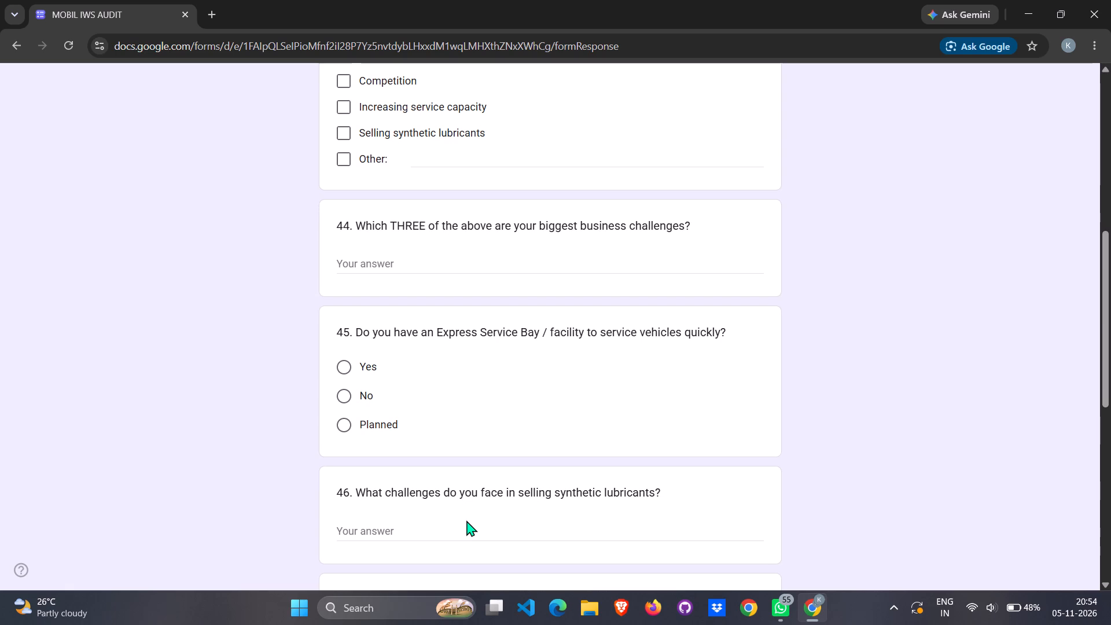
{"action": "left_click", "coordinate": [345, 392]}
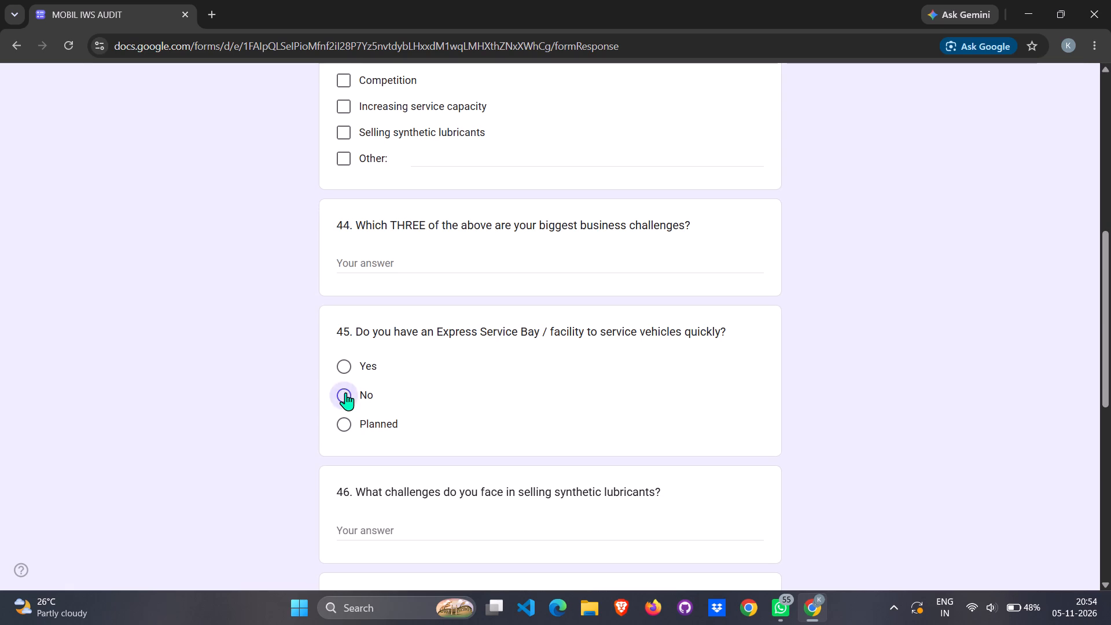
Enter "nothing customers demand" in question 46 as the challenges faced in selling synthetic lubricants.
{"action": "scroll", "coordinate": [513, 423], "scroll_direction": "down", "scroll_amount": 3}
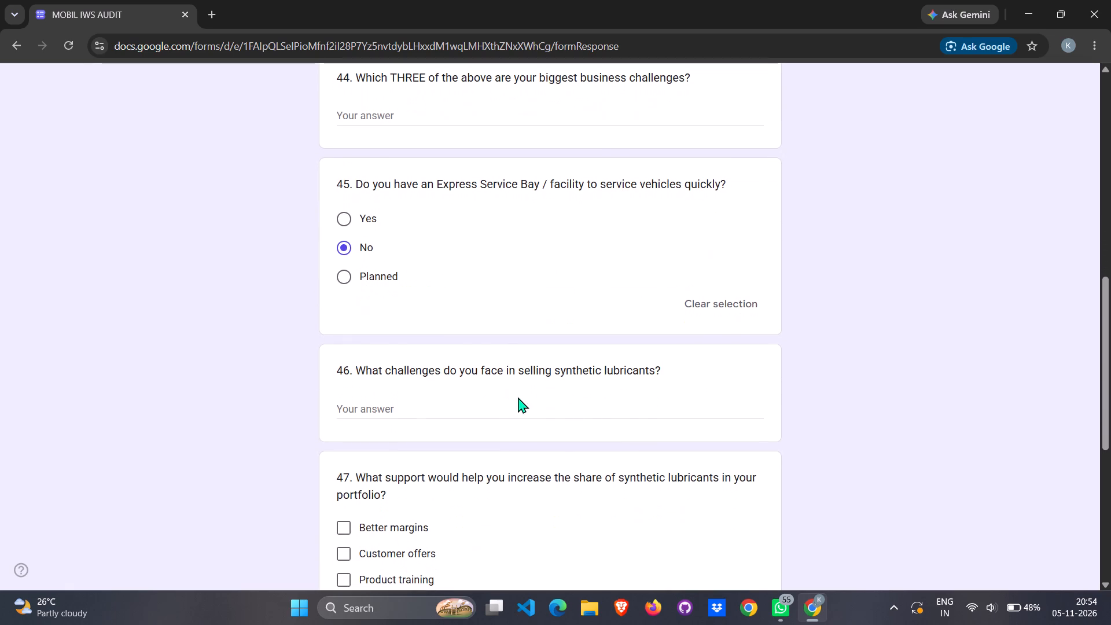
{"action": "left_click", "coordinate": [401, 411]}
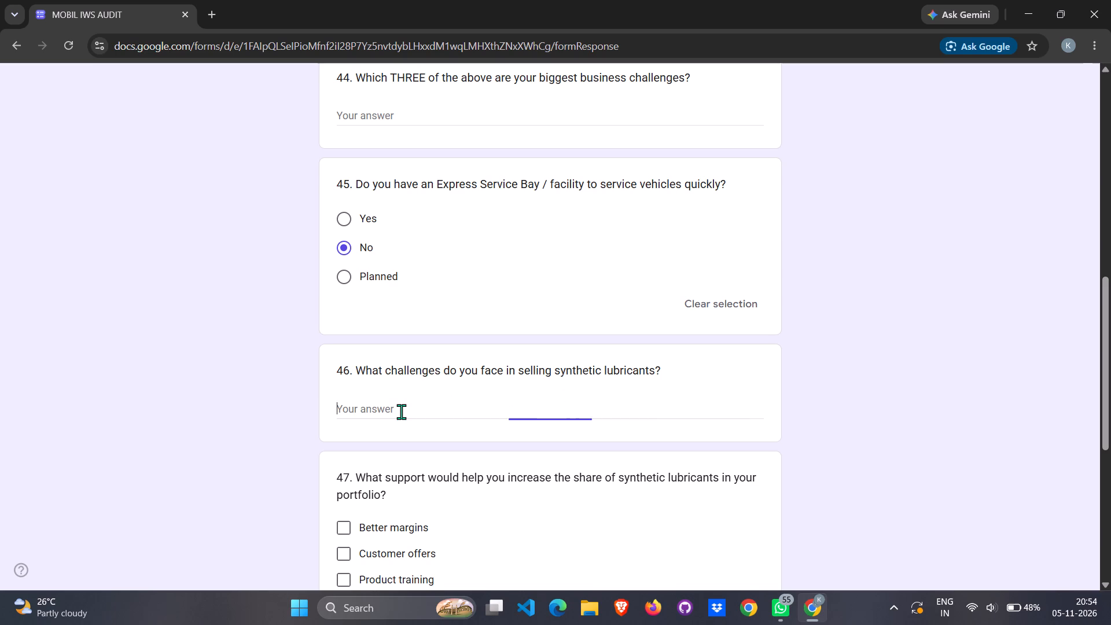
{"action": "type", "text": "nothing"}
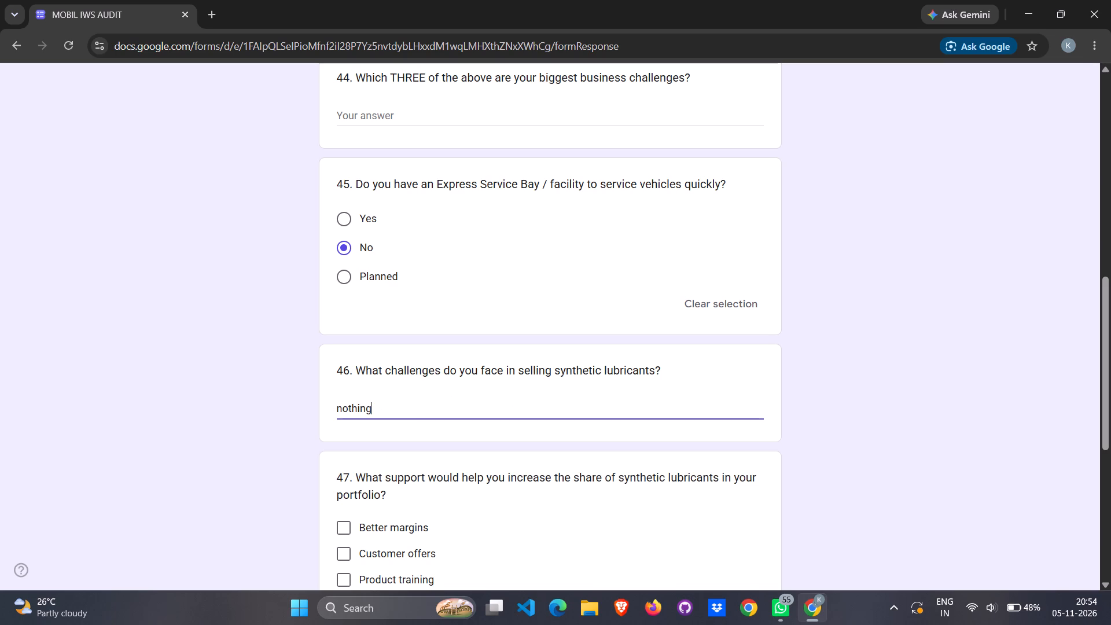
{"action": "key", "text": "space"}
{"action": "key", "text": "c"}
{"action": "type", "text": "ustomer"}
{"action": "key", "text": "s"}
{"action": "key", "text": "space"}
{"action": "type", "text": "demand"}
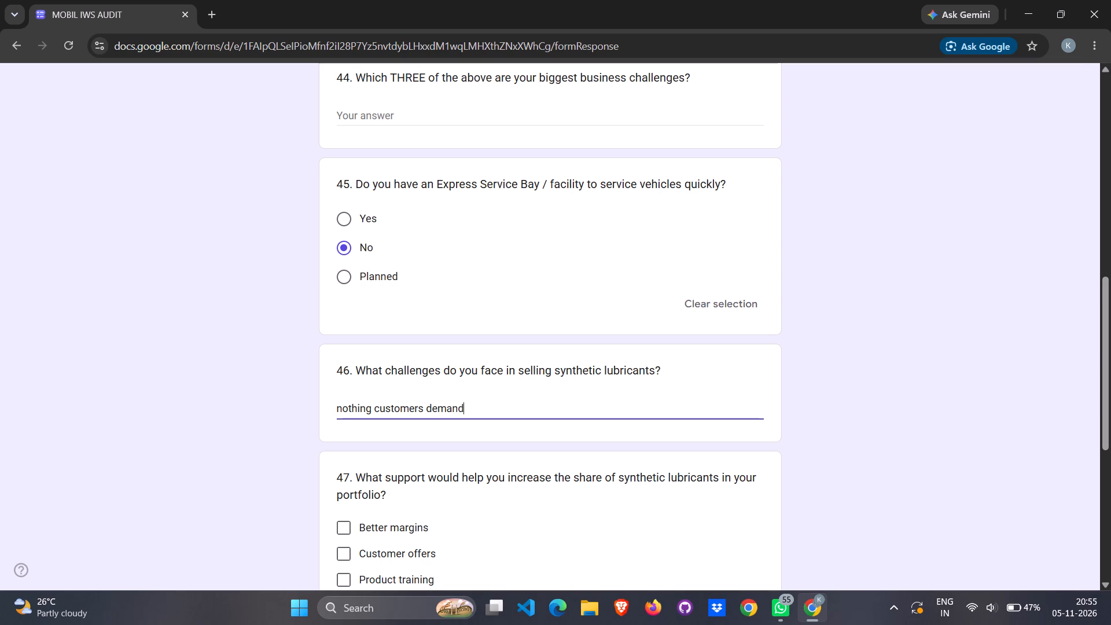
Choose "Customer education" in question 47 as the support needed for synthetic lubricants and continue to the section on workshop USP and customer acquisition.
{"action": "scroll", "coordinate": [483, 514], "scroll_direction": "down", "scroll_amount": 1}
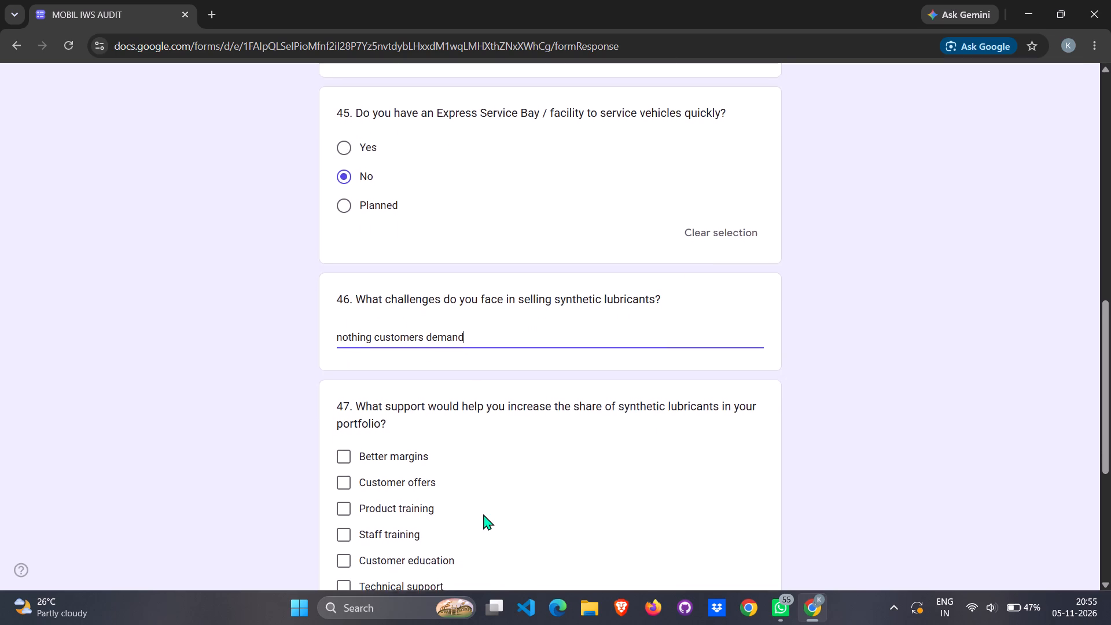
{"action": "scroll", "coordinate": [483, 514], "scroll_direction": "down", "scroll_amount": 2}
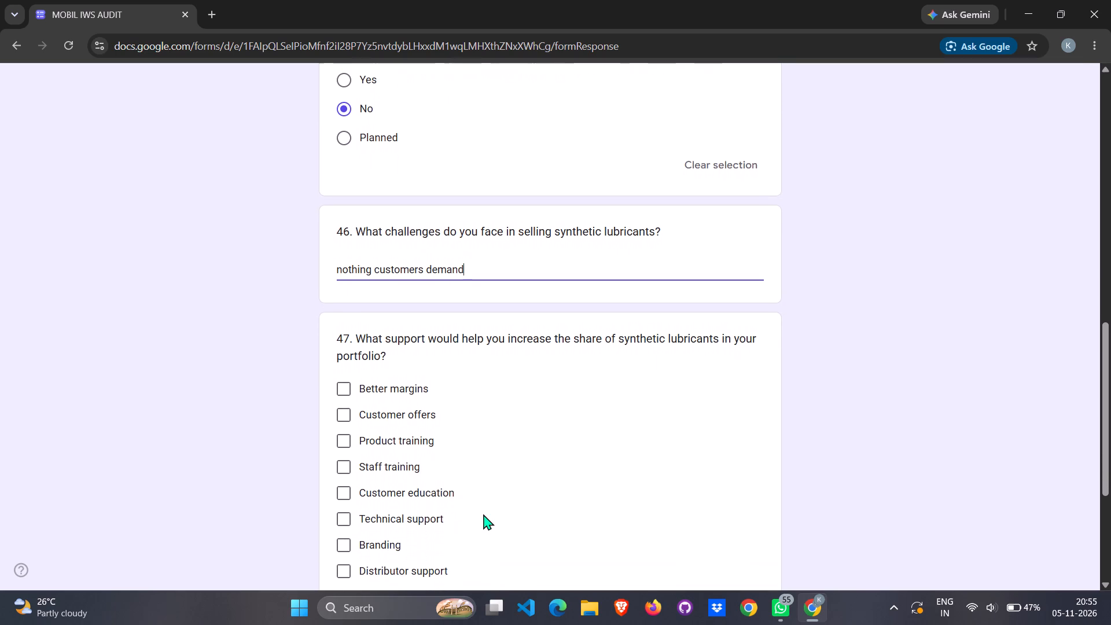
{"action": "scroll", "coordinate": [483, 514], "scroll_direction": "down", "scroll_amount": 1}
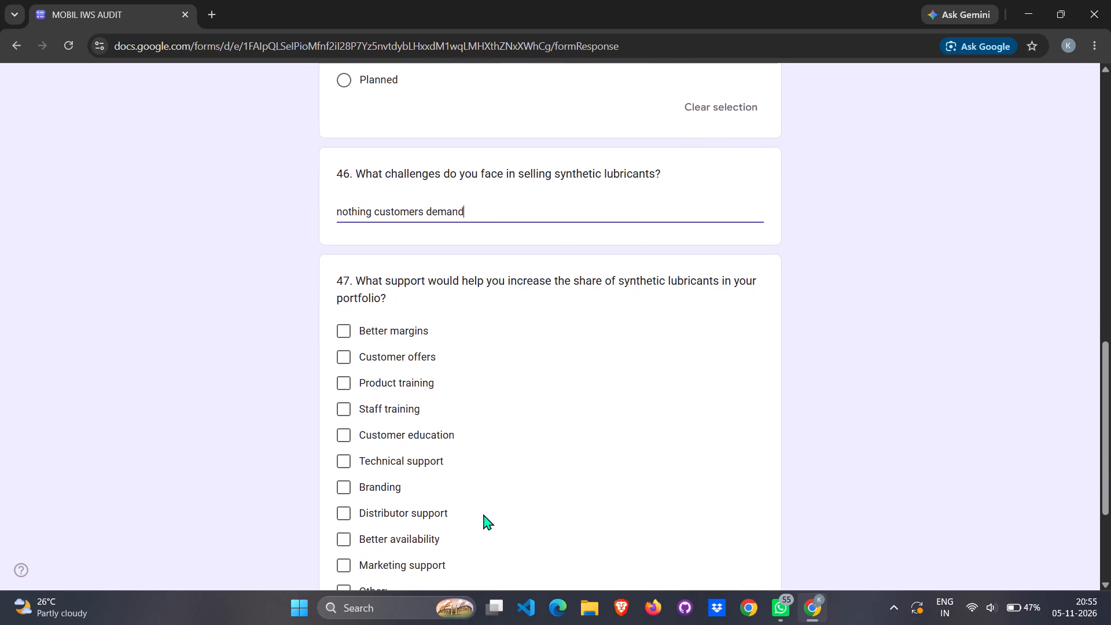
{"action": "scroll", "coordinate": [483, 514], "scroll_direction": "down", "scroll_amount": 1}
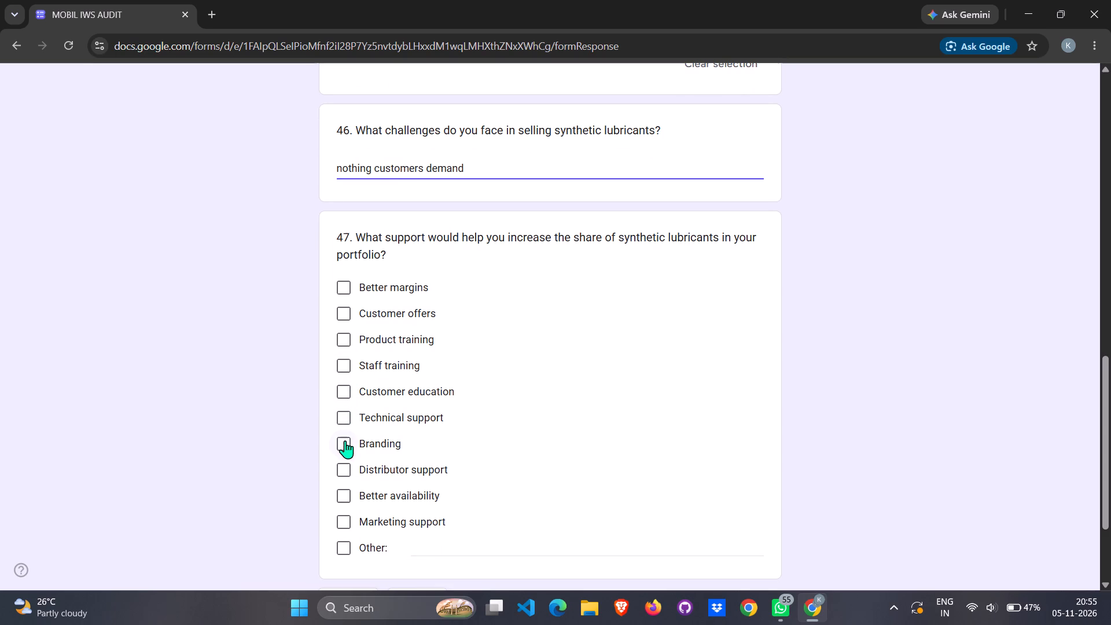
{"action": "left_click", "coordinate": [347, 389]}
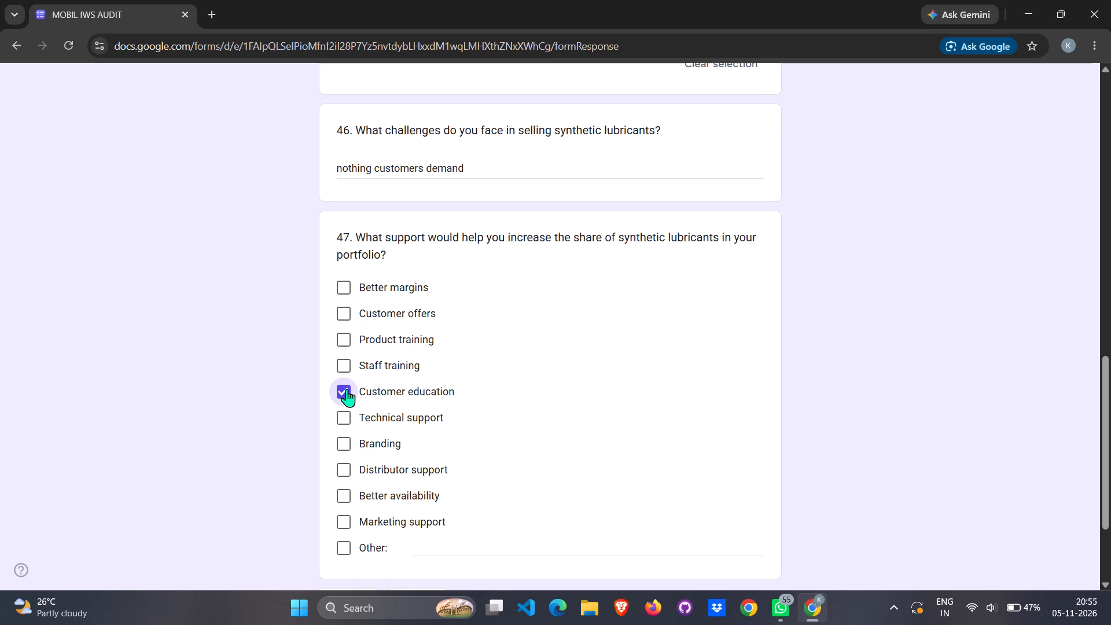
{"action": "scroll", "coordinate": [455, 447], "scroll_direction": "down", "scroll_amount": 3}
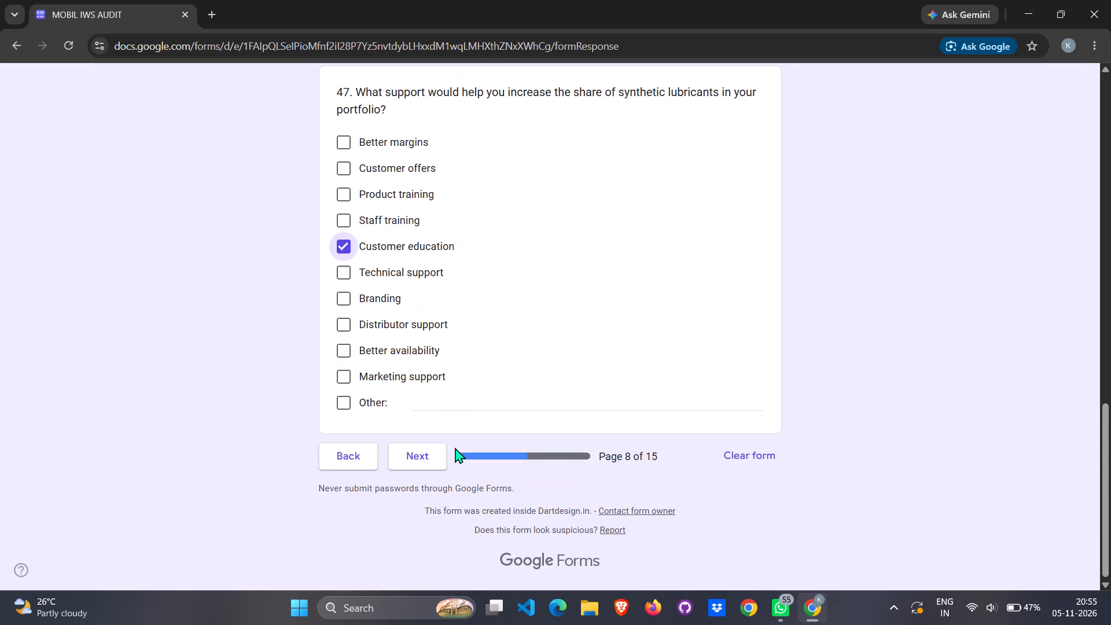
{"action": "left_click", "coordinate": [416, 455]}
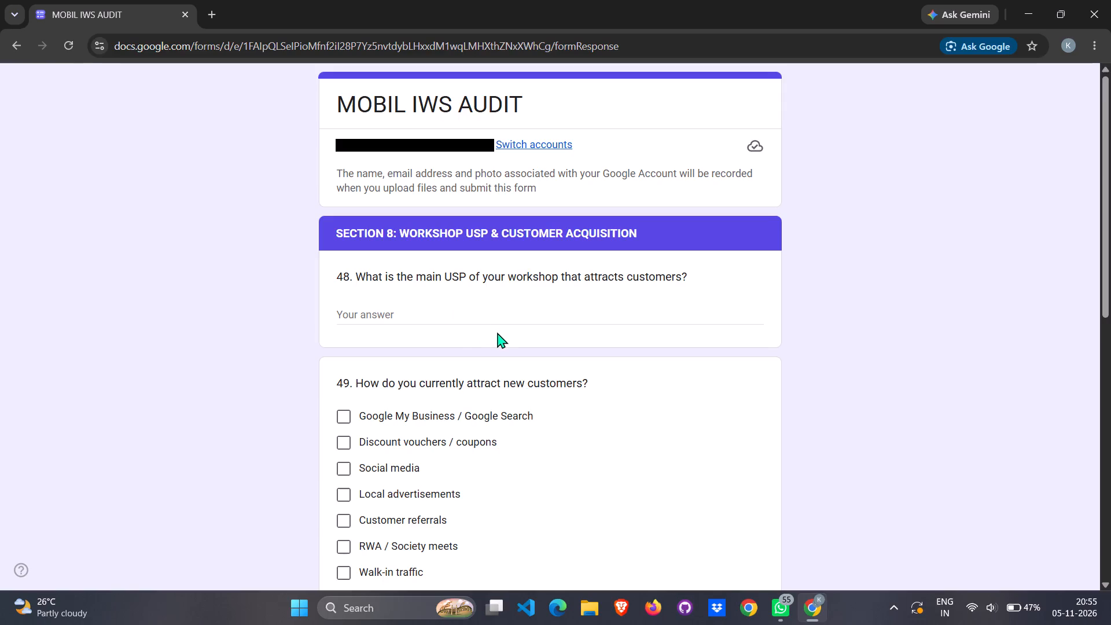
Leave question 48 blank and select "Google My Business / Google Search" and "Social media" in question 49 as ways of attracting new customers.
{"action": "scroll", "coordinate": [498, 332], "scroll_direction": "down", "scroll_amount": 2}
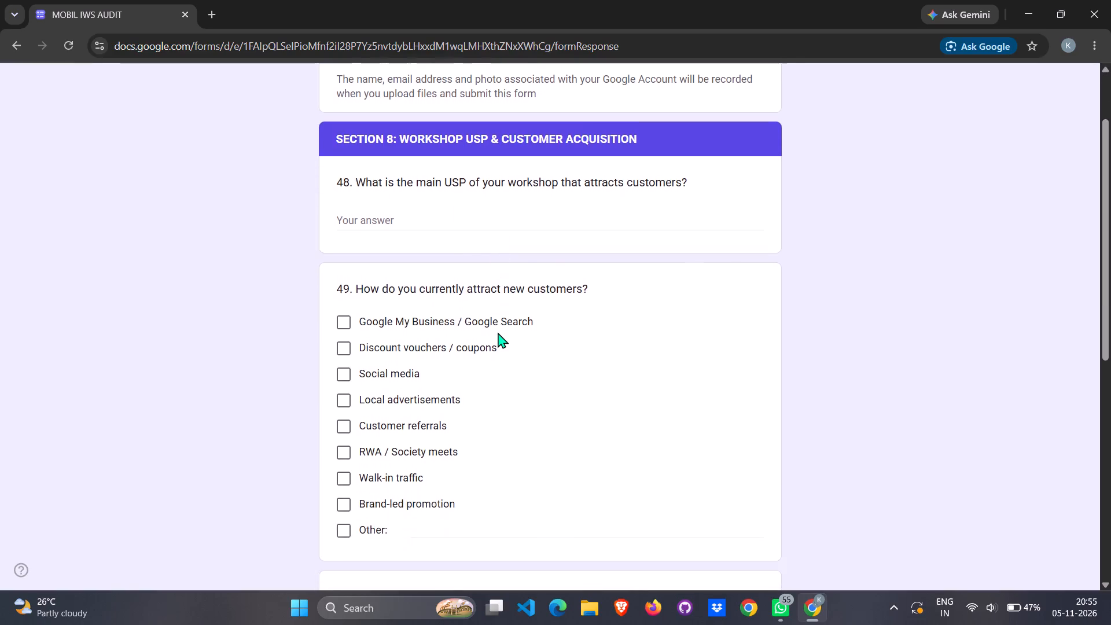
{"action": "scroll", "coordinate": [498, 332], "scroll_direction": "down", "scroll_amount": 2}
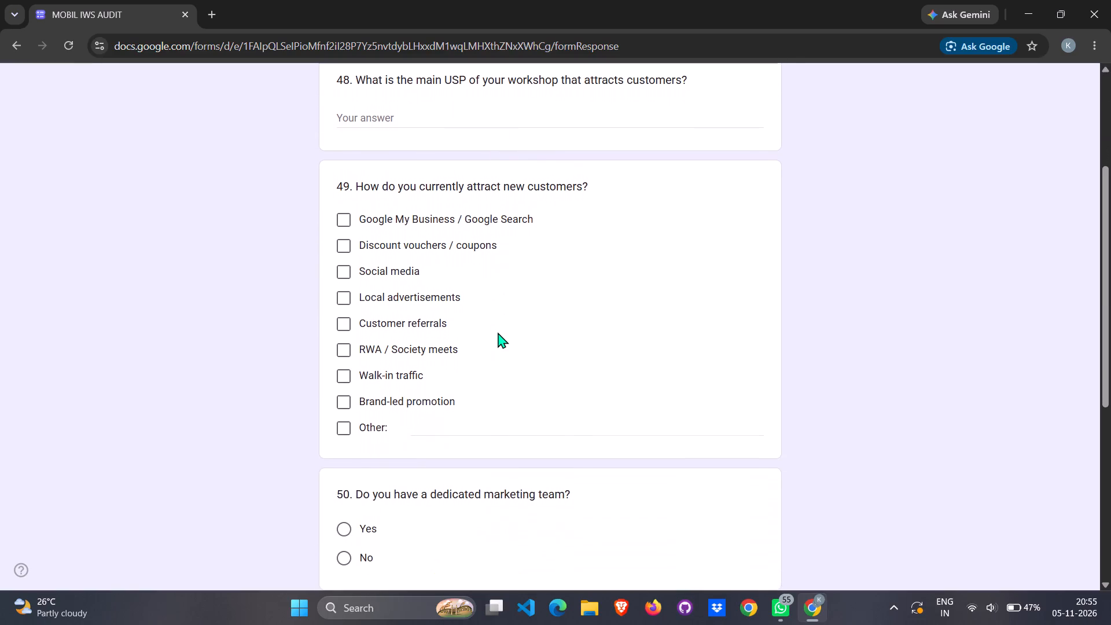
{"action": "left_click", "coordinate": [345, 220]}
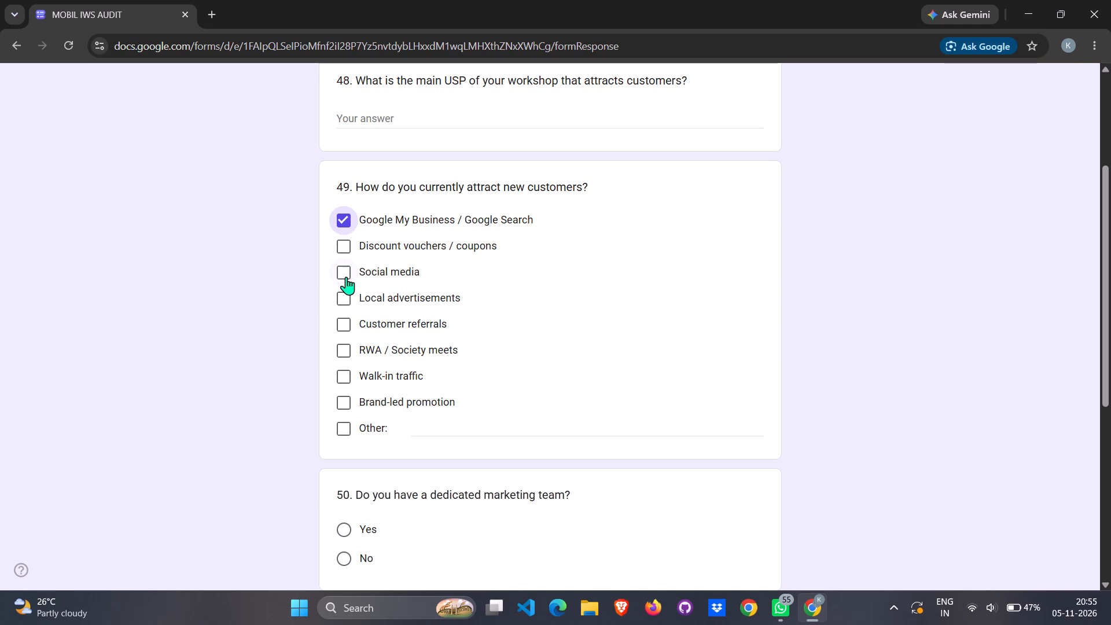
{"action": "left_click", "coordinate": [346, 277]}
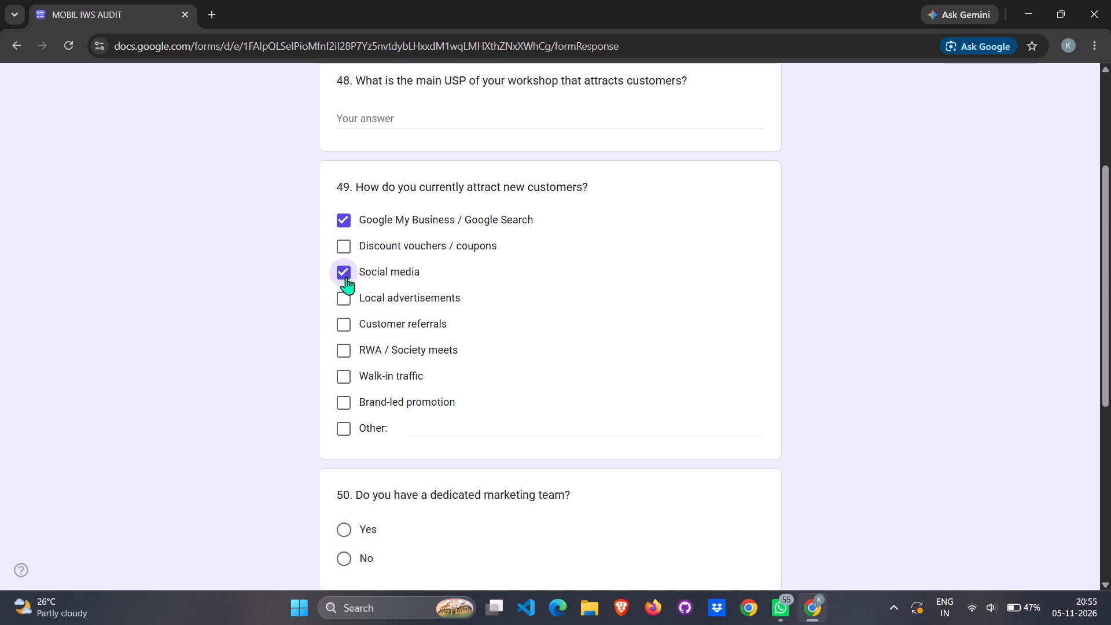
Answer "No" to question 50 about having a dedicated marketing team.
{"action": "scroll", "coordinate": [384, 420], "scroll_direction": "down", "scroll_amount": 3}
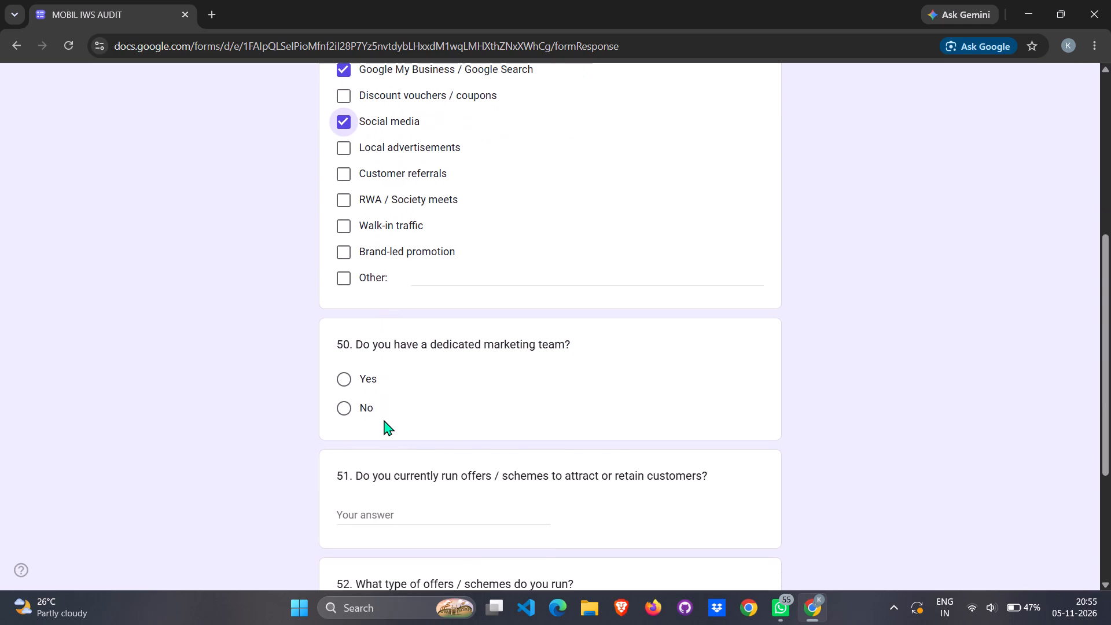
{"action": "left_click", "coordinate": [343, 408]}
Enter "no" in question 51 about running customer offers, leave question 52 blank and continue to the workshop efficiency section.
{"action": "scroll", "coordinate": [395, 429], "scroll_direction": "down", "scroll_amount": 4}
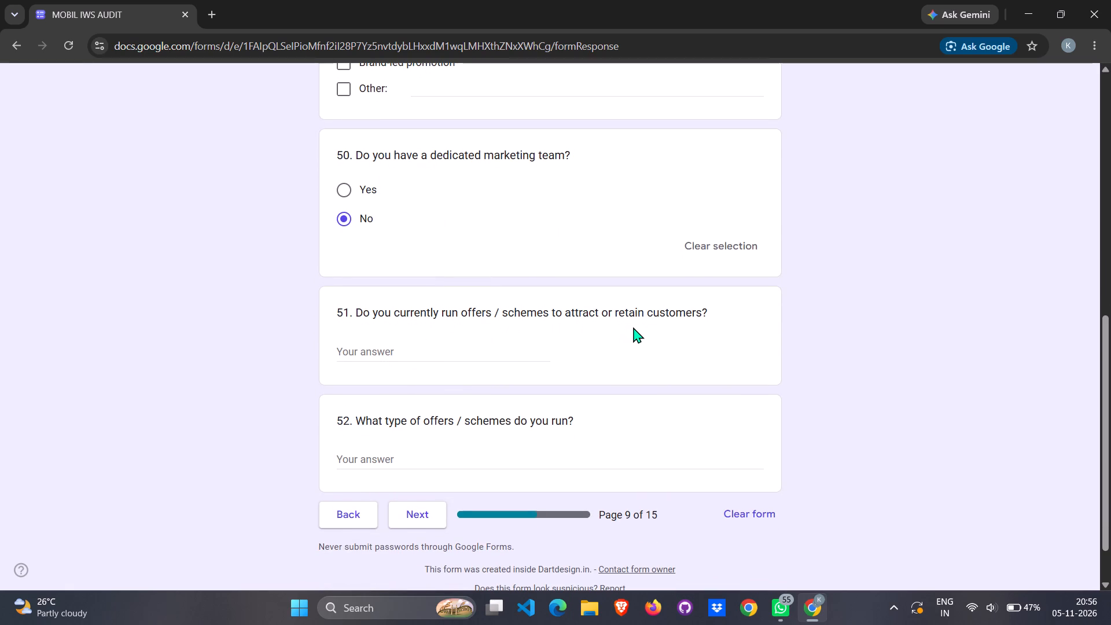
{"action": "left_click", "coordinate": [407, 351]}
{"action": "type", "text": "no"}
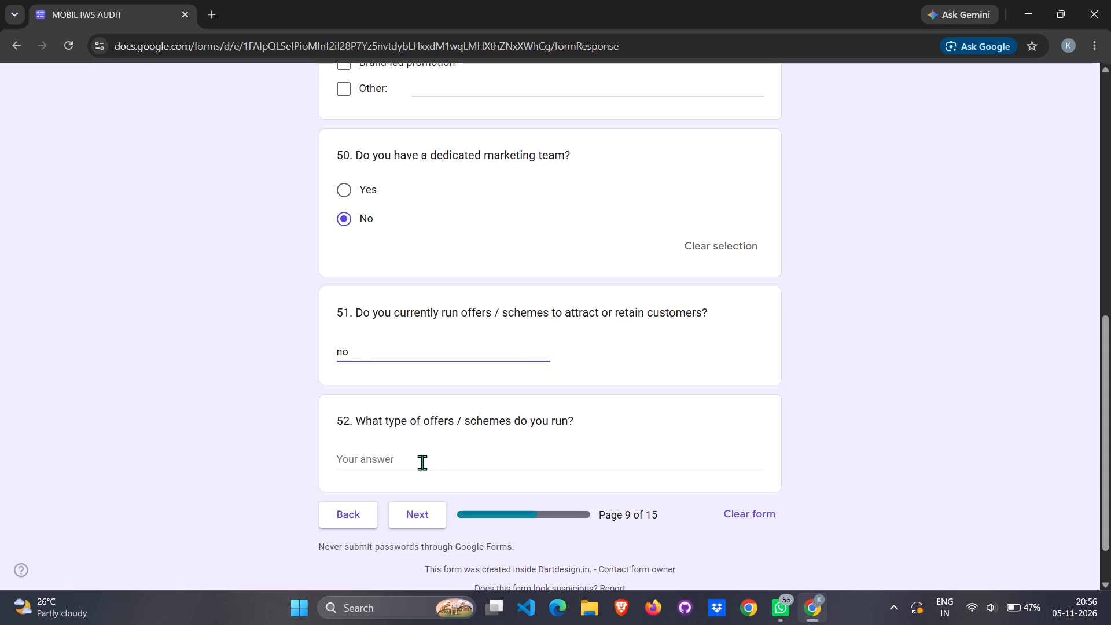
{"action": "left_click", "coordinate": [419, 513]}
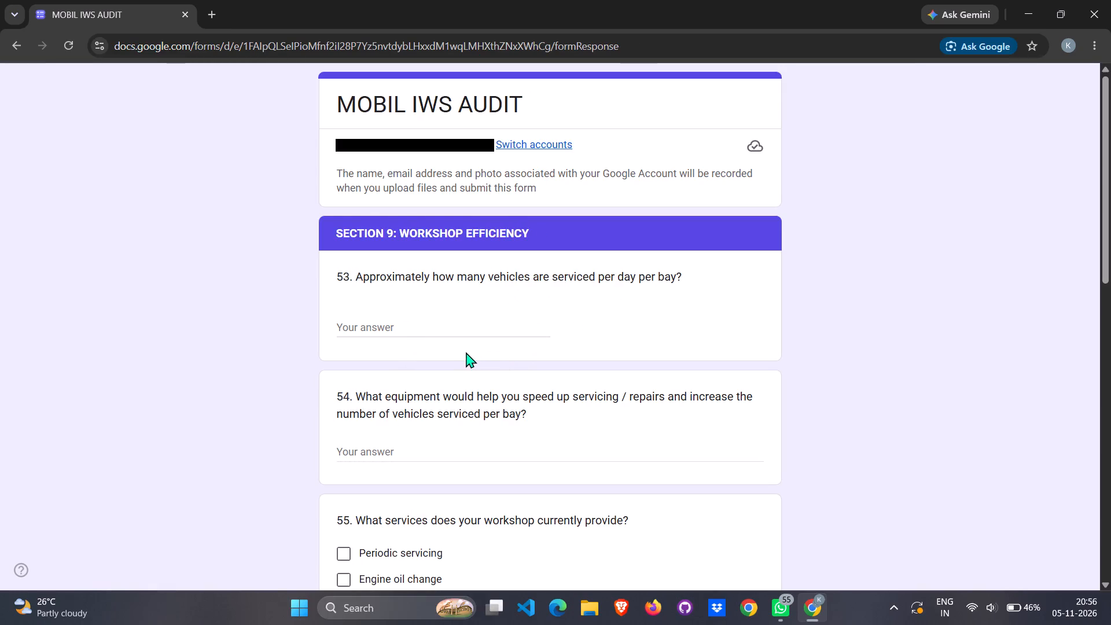
Enter "3 to 4" in question 53 as the number of vehicles serviced per day per bay.
{"action": "left_click", "coordinate": [448, 323]}
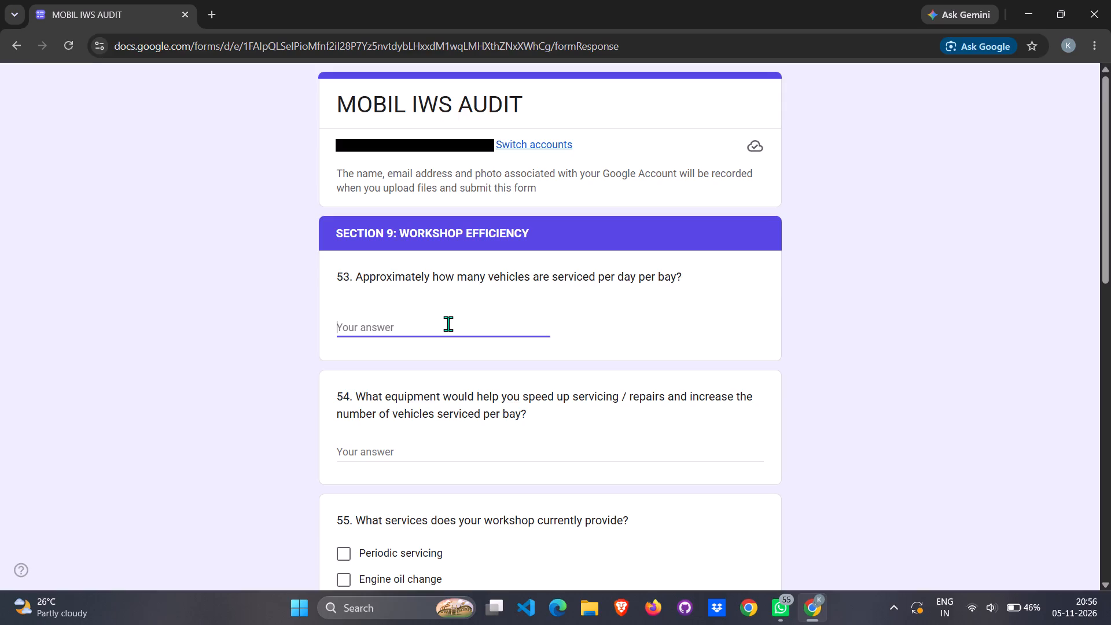
{"action": "key", "text": "3"}
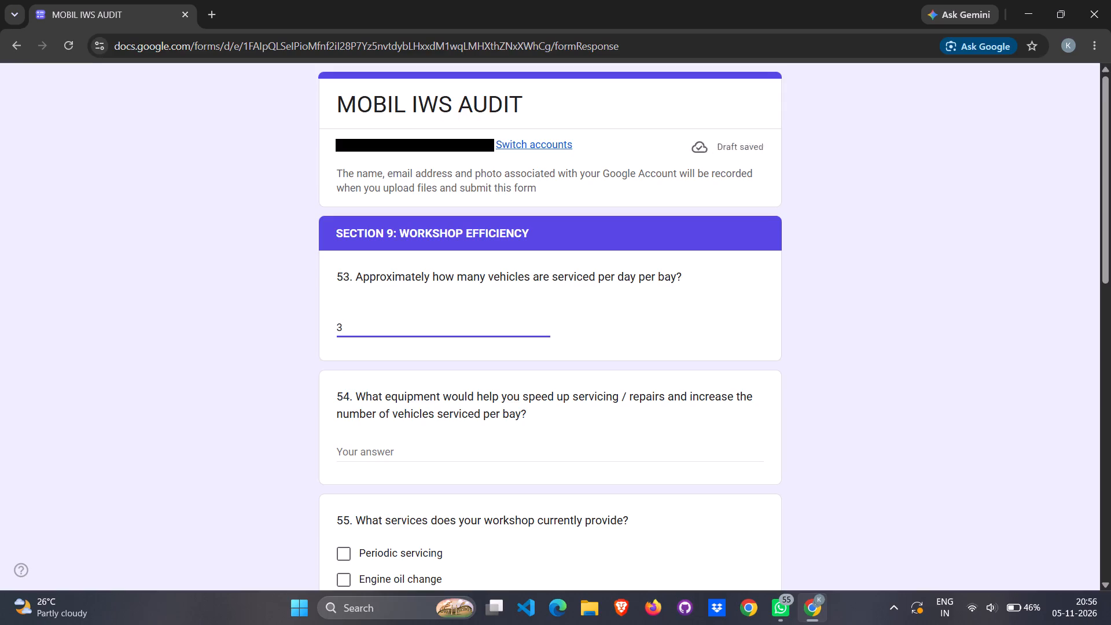
{"action": "key", "text": "space"}
{"action": "type", "text": "to"}
{"action": "key", "text": "space"}
{"action": "key", "text": "4"}
Enter "bay" in question 54 as the equipment that would speed up servicing and repairs.
{"action": "scroll", "coordinate": [573, 466], "scroll_direction": "down", "scroll_amount": 1}
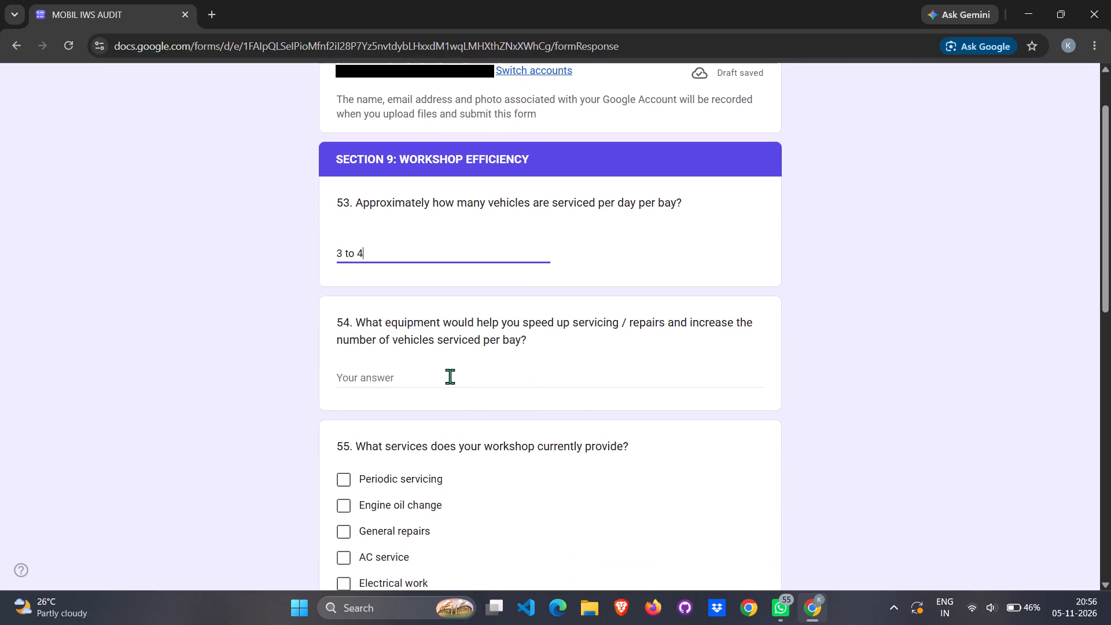
{"action": "left_click", "coordinate": [450, 376]}
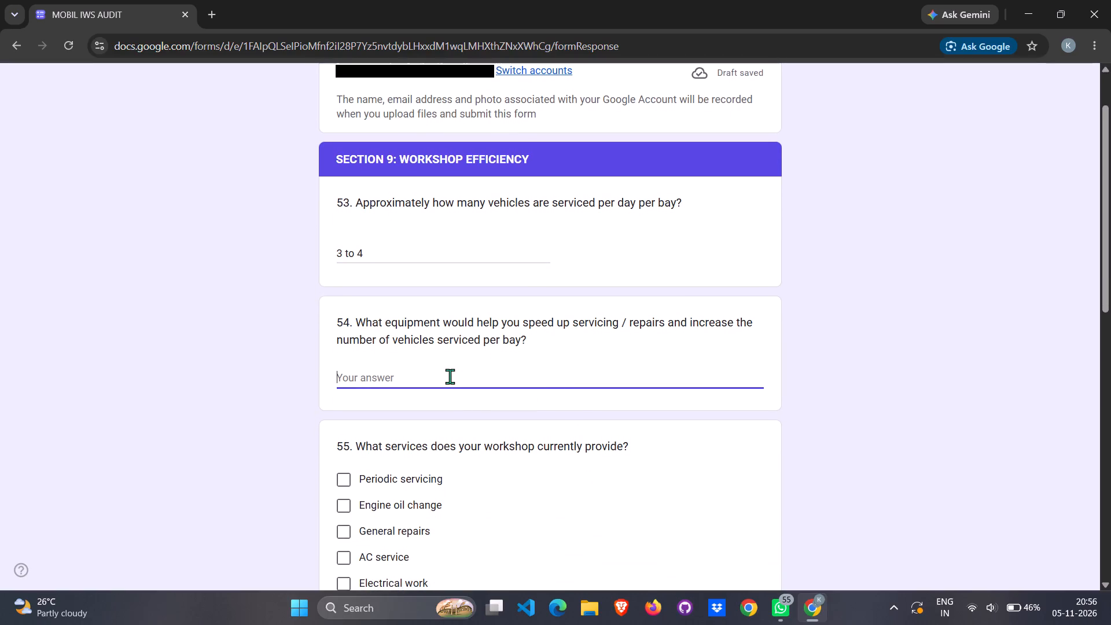
{"action": "type", "text": "bay"}
{"action": "key", "text": "comma"}
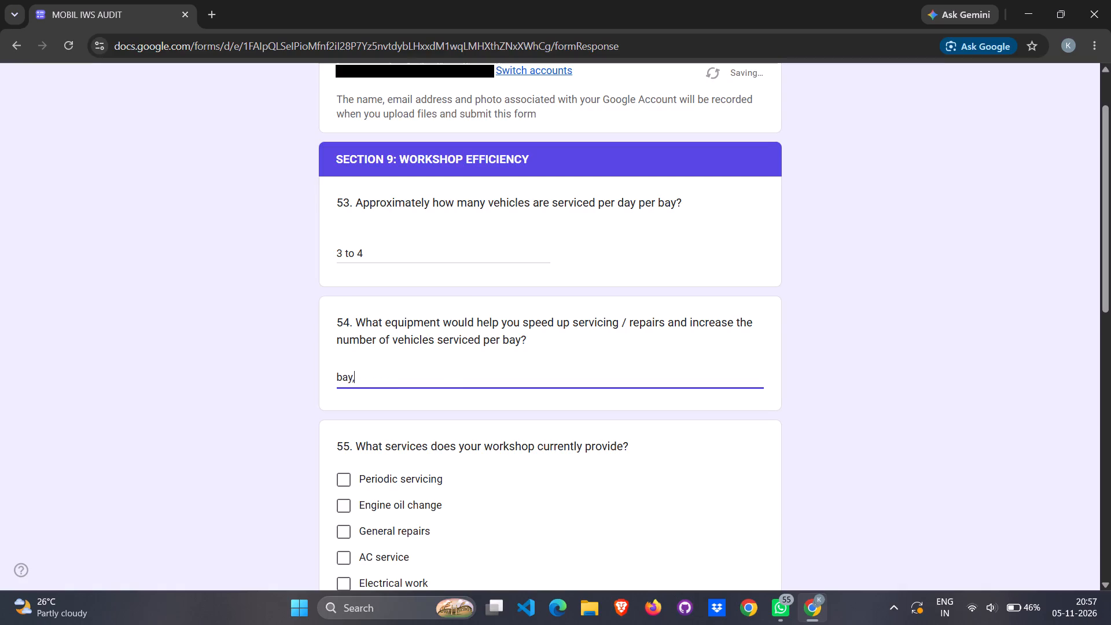
{"action": "key", "text": "space"}
{"action": "type", "text": "electronic"}
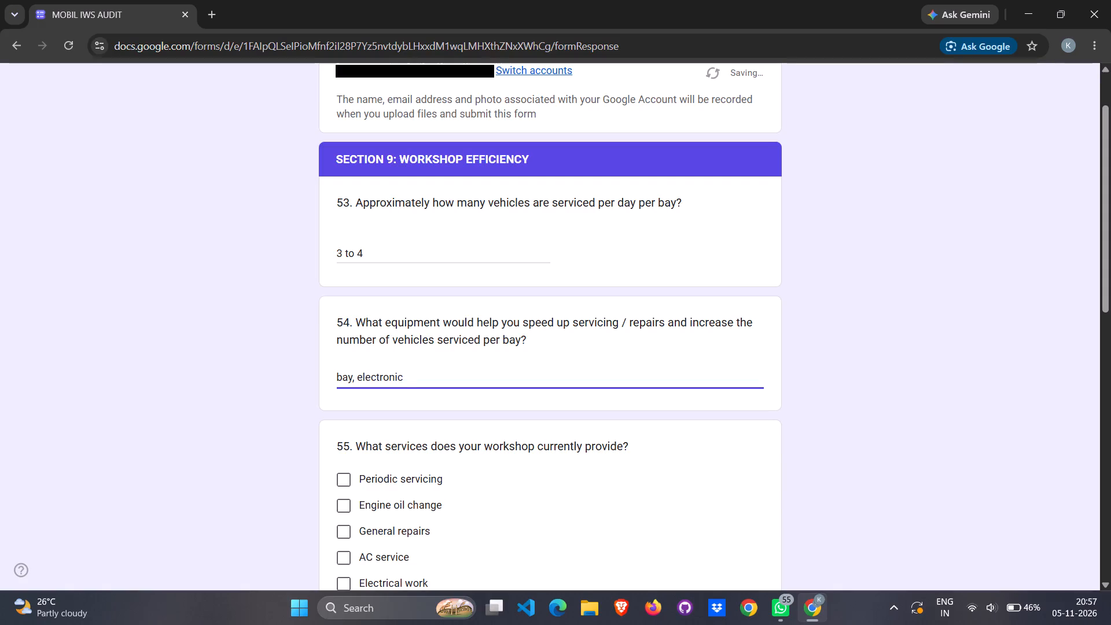
{"action": "key", "text": "BackSpace"}
{"action": "key", "text": "BackSpace"}
{"action": "key", "text": "BackSpace"}
{"action": "key", "text": "BackSpace"}
{"action": "key", "text": "BackSpace"}
{"action": "key", "text": "BackSpace"}
{"action": "key", "text": "BackSpace"}
{"action": "key", "text": "BackSpace"}
{"action": "key", "text": "BackSpace"}
{"action": "key", "text": "BackSpace"}
{"action": "key", "text": "BackSpace"}
{"action": "key", "text": "BackSpace"}
Select only "Suspension work" in question 55 as the service the workshop currently provides.
{"action": "scroll", "coordinate": [562, 473], "scroll_direction": "down", "scroll_amount": 1}
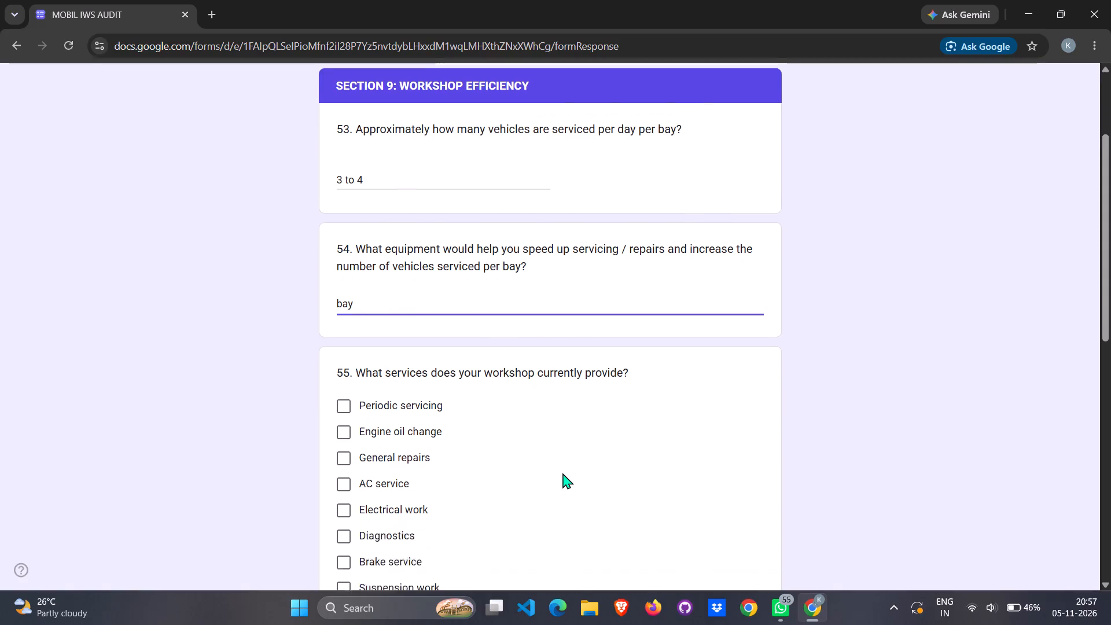
{"action": "scroll", "coordinate": [562, 473], "scroll_direction": "down", "scroll_amount": 3}
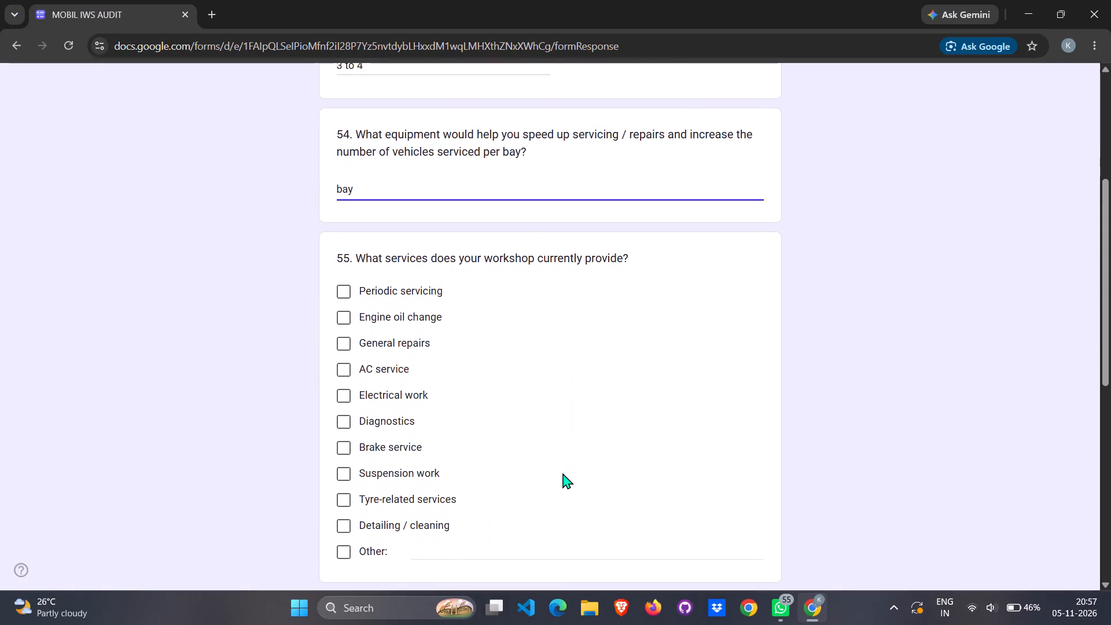
{"action": "scroll", "coordinate": [562, 473], "scroll_direction": "down", "scroll_amount": 1}
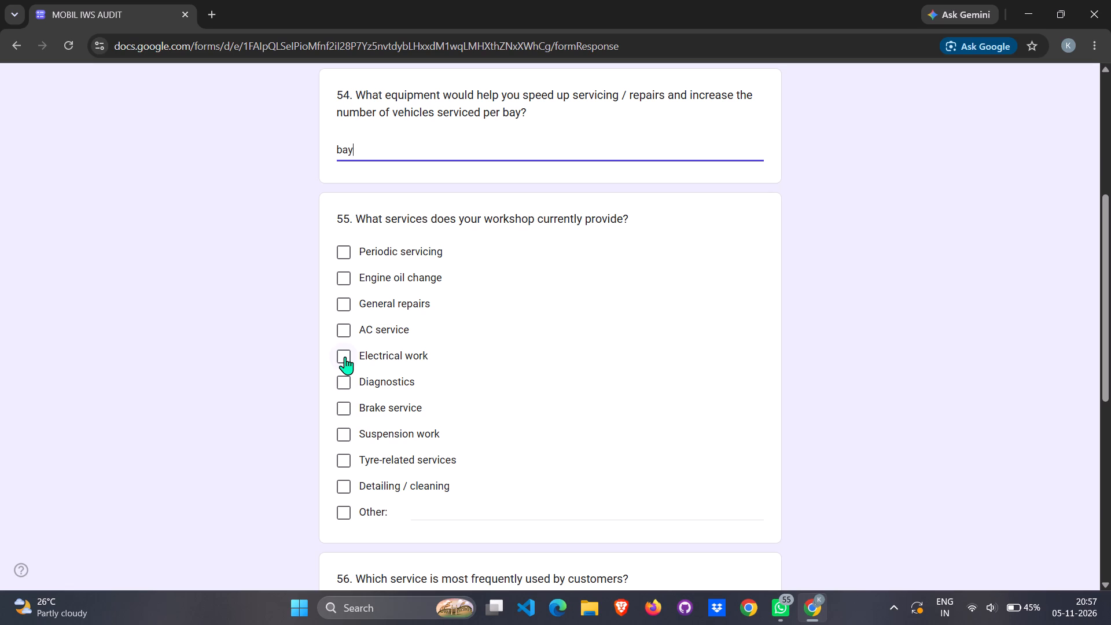
{"action": "left_click", "coordinate": [345, 356]}
{"action": "scroll", "coordinate": [448, 430], "scroll_direction": "right", "scroll_amount": 1}
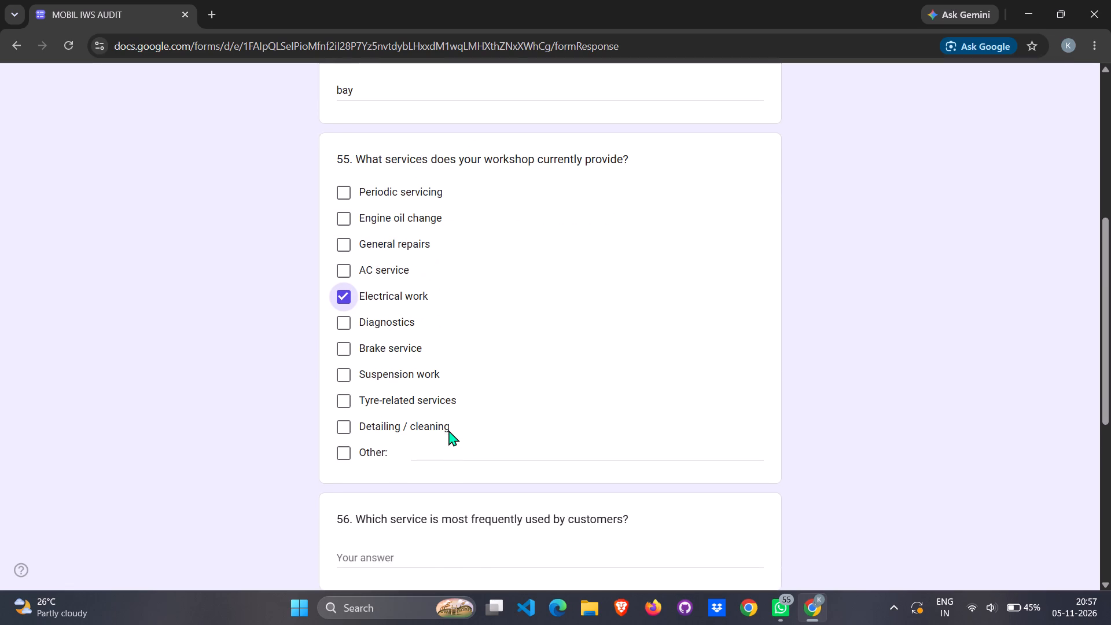
{"action": "scroll", "coordinate": [448, 430], "scroll_direction": "right", "scroll_amount": 1}
{"action": "left_click", "coordinate": [344, 303]}
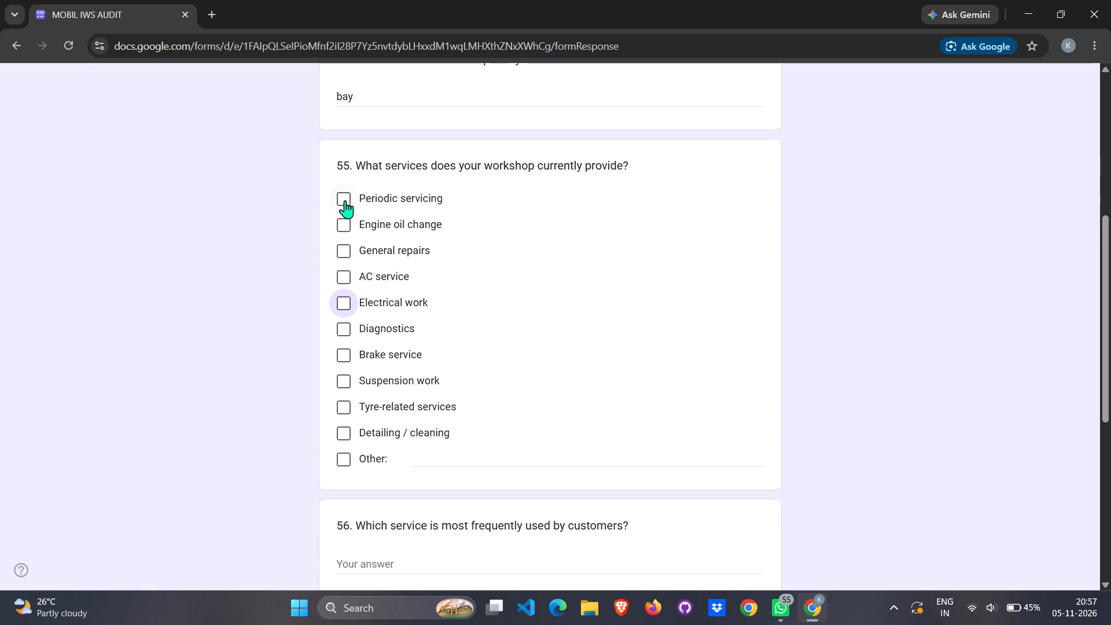
{"action": "left_click", "coordinate": [344, 382]}
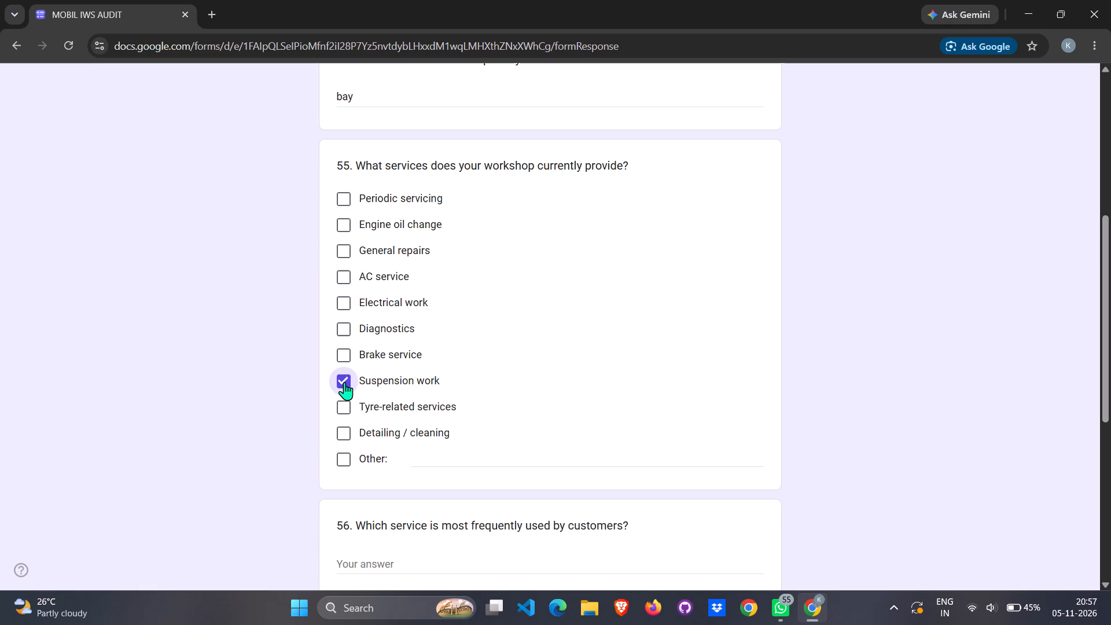
Enter "regular" in question 56 as the service most frequently used by customers.
{"action": "scroll", "coordinate": [439, 438], "scroll_direction": "down", "scroll_amount": 1}
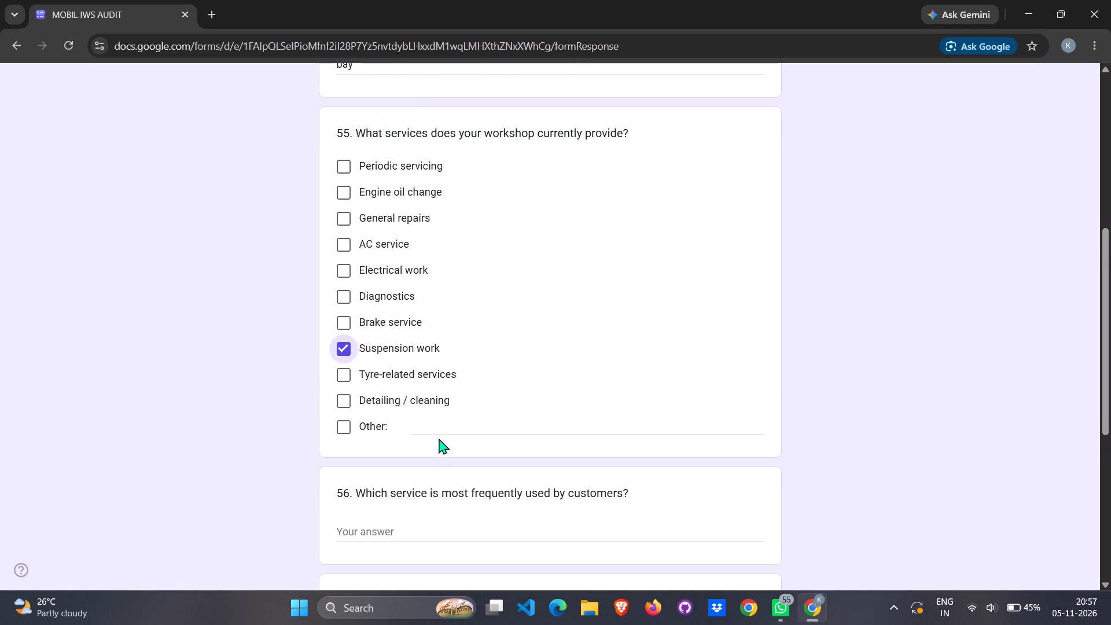
{"action": "scroll", "coordinate": [439, 438], "scroll_direction": "down", "scroll_amount": 3}
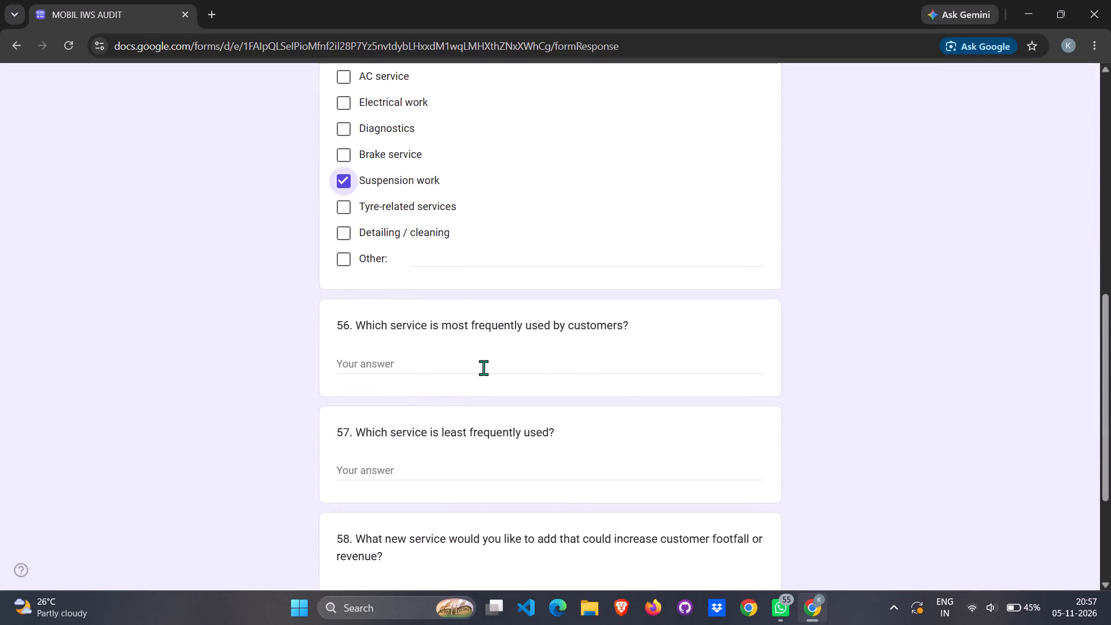
{"action": "left_click", "coordinate": [447, 363]}
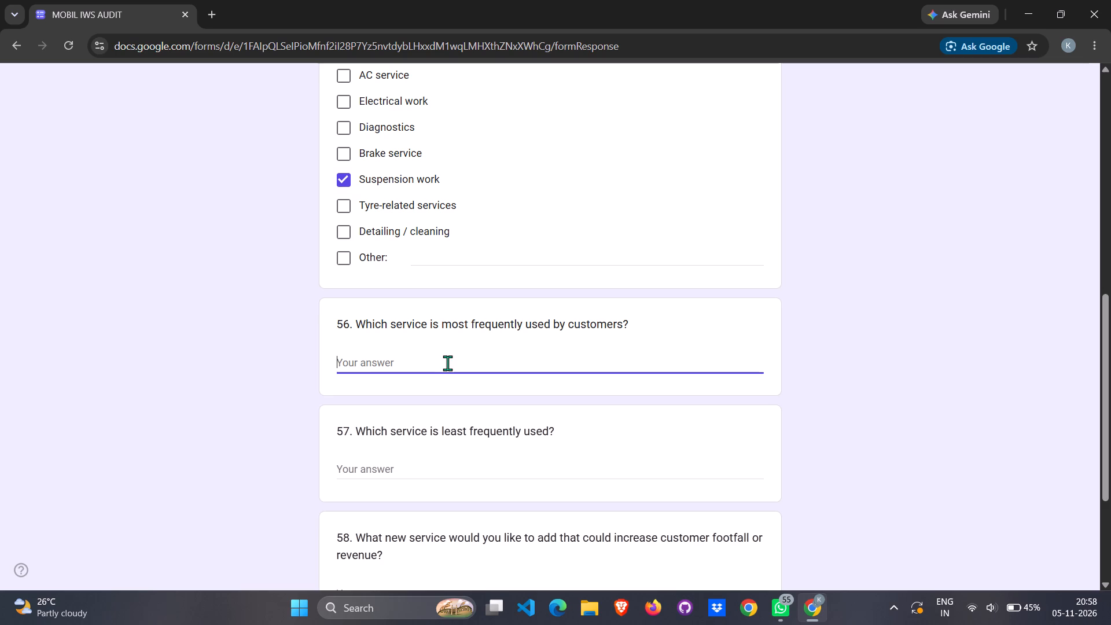
{"action": "type", "text": "regu"}
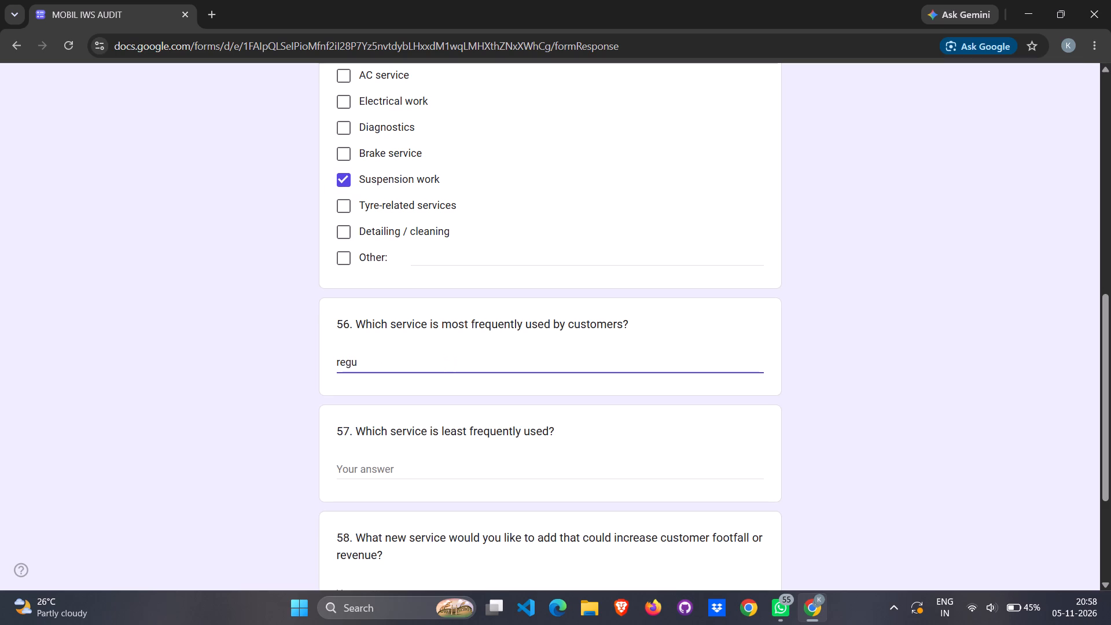
{"action": "type", "text": "lar"}
{"action": "key", "text": "space"}
Enter "engine base" in question 57 as the least frequently used service.
{"action": "scroll", "coordinate": [495, 466], "scroll_direction": "down", "scroll_amount": 1}
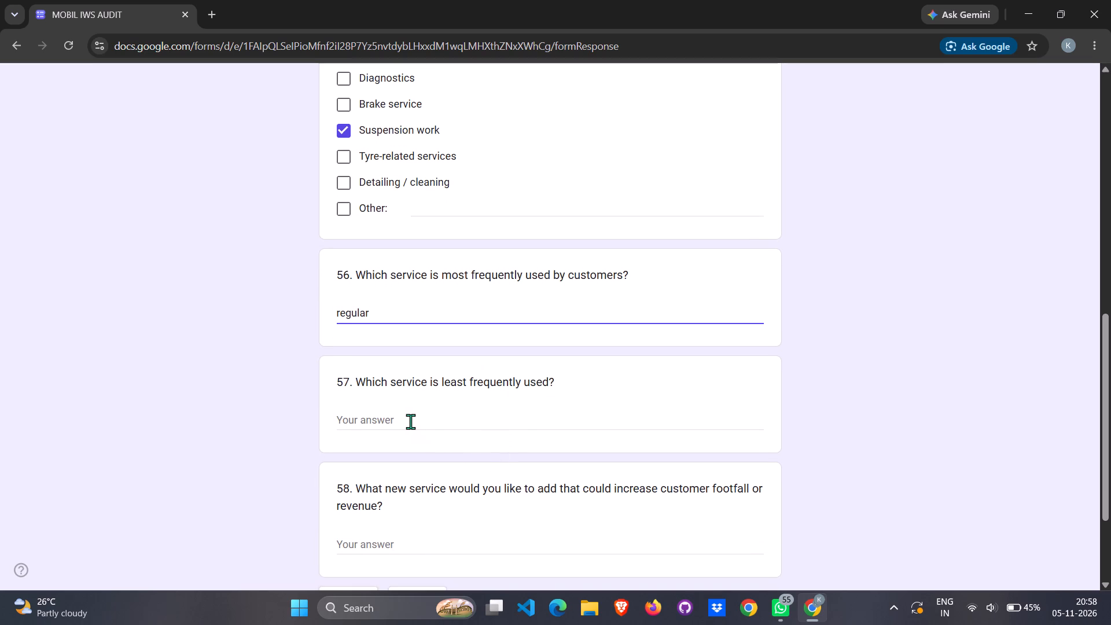
{"action": "left_click", "coordinate": [406, 421]}
{"action": "type", "text": "engine n"}
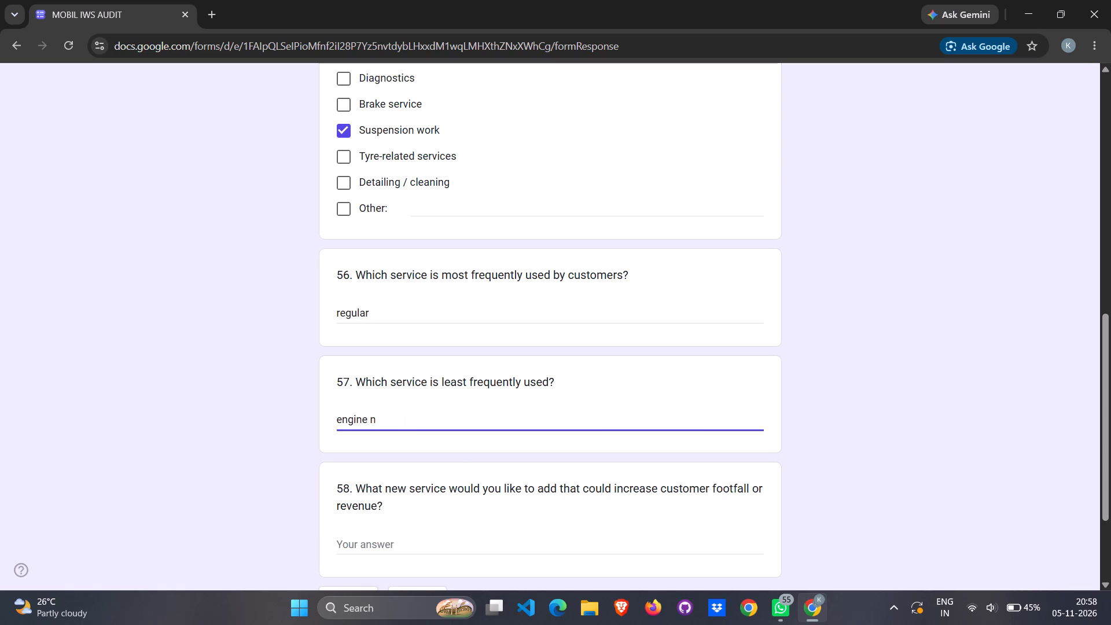
{"action": "key", "text": "BackSpace"}
{"action": "type", "text": "base"}
Leave question 58 about new services blank and continue to the customer retention section.
{"action": "scroll", "coordinate": [503, 496], "scroll_direction": "down", "scroll_amount": 1}
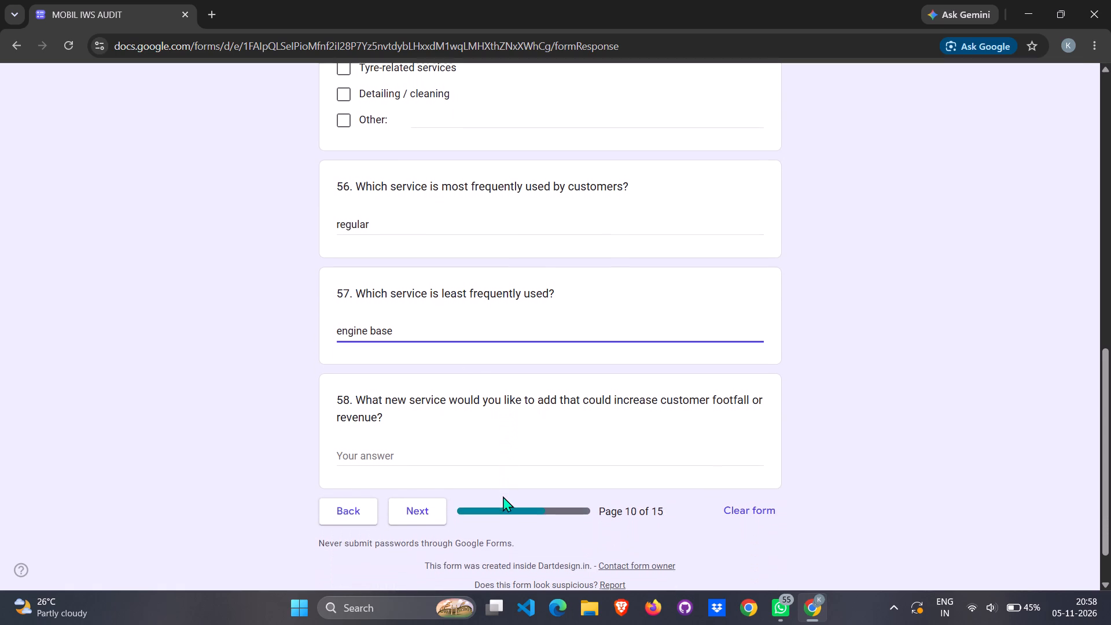
{"action": "scroll", "coordinate": [503, 496], "scroll_direction": "down", "scroll_amount": 1}
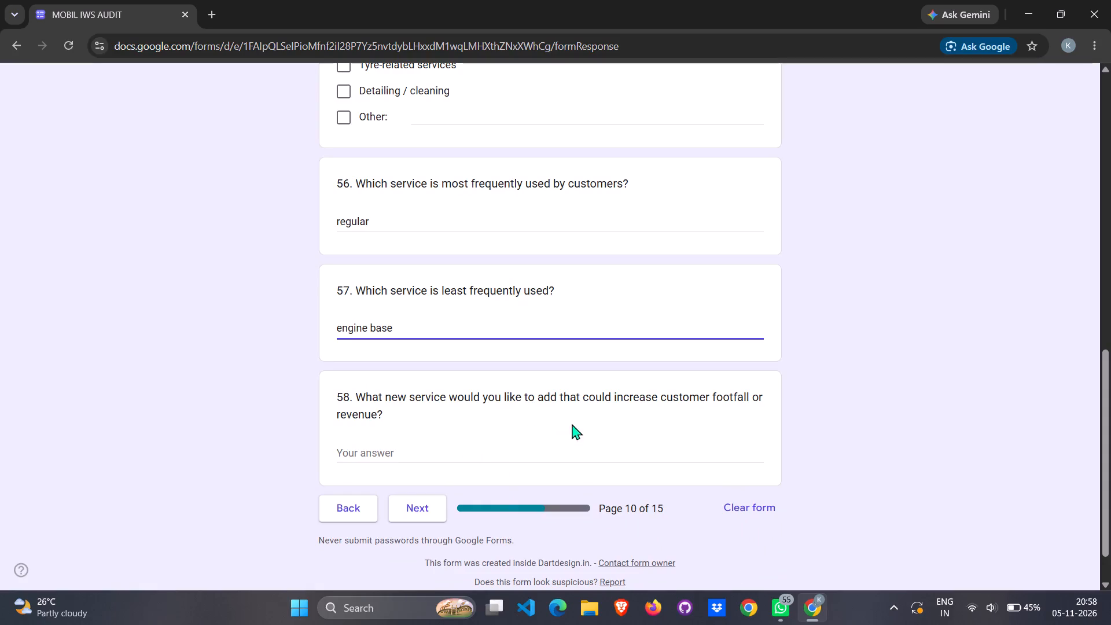
{"action": "left_click", "coordinate": [417, 513]}
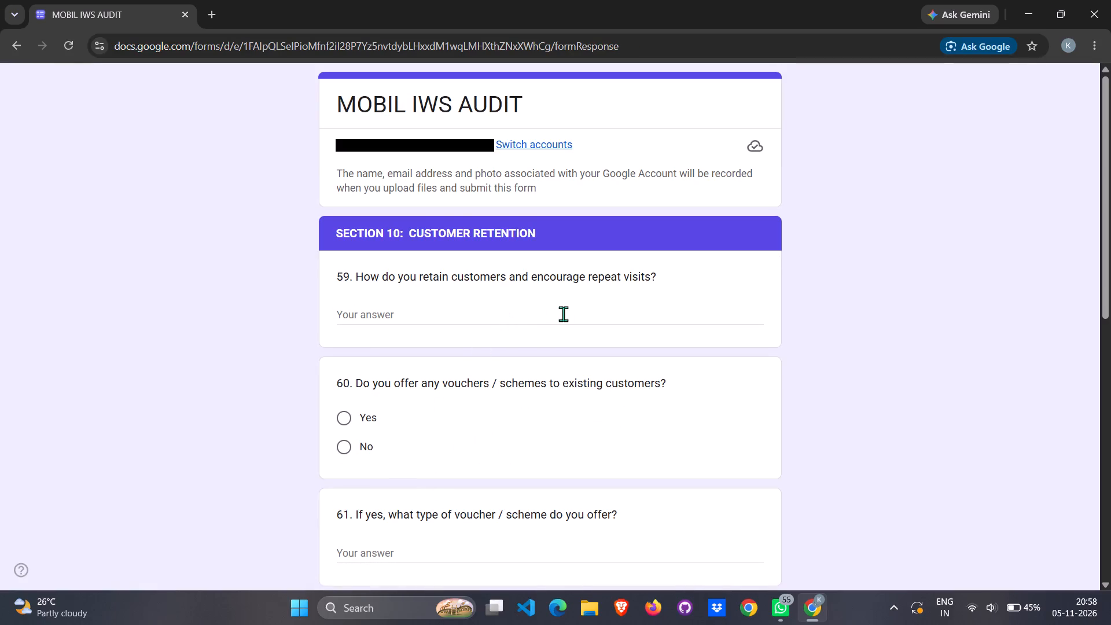
Enter "bergin" in question 59 about retaining customers and encouraging repeat visits.
{"action": "left_click", "coordinate": [492, 315]}
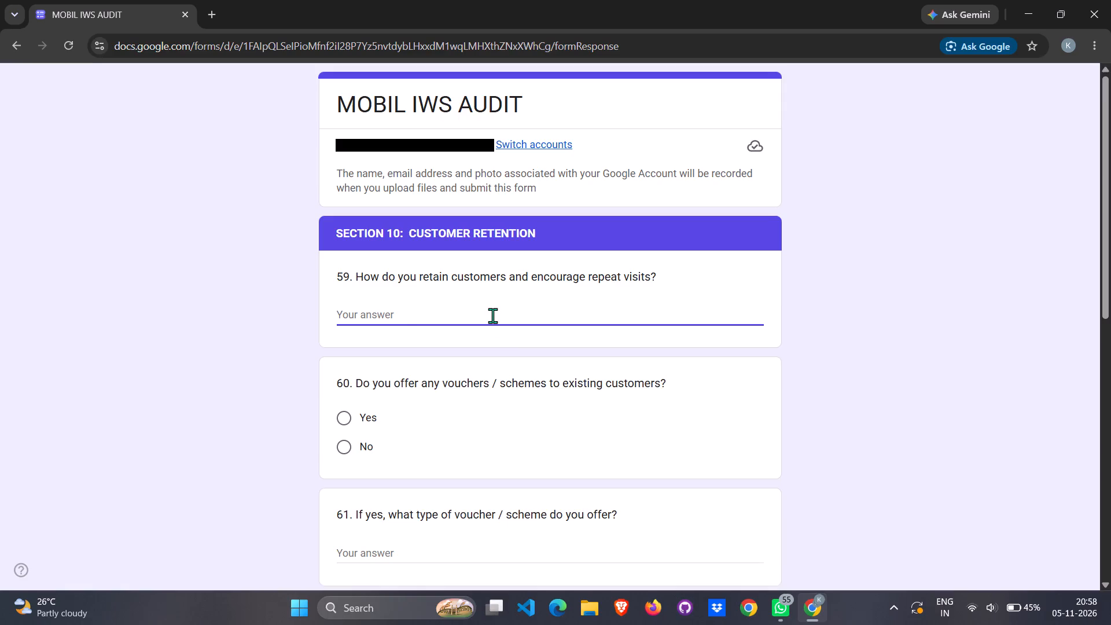
{"action": "key", "text": "o"}
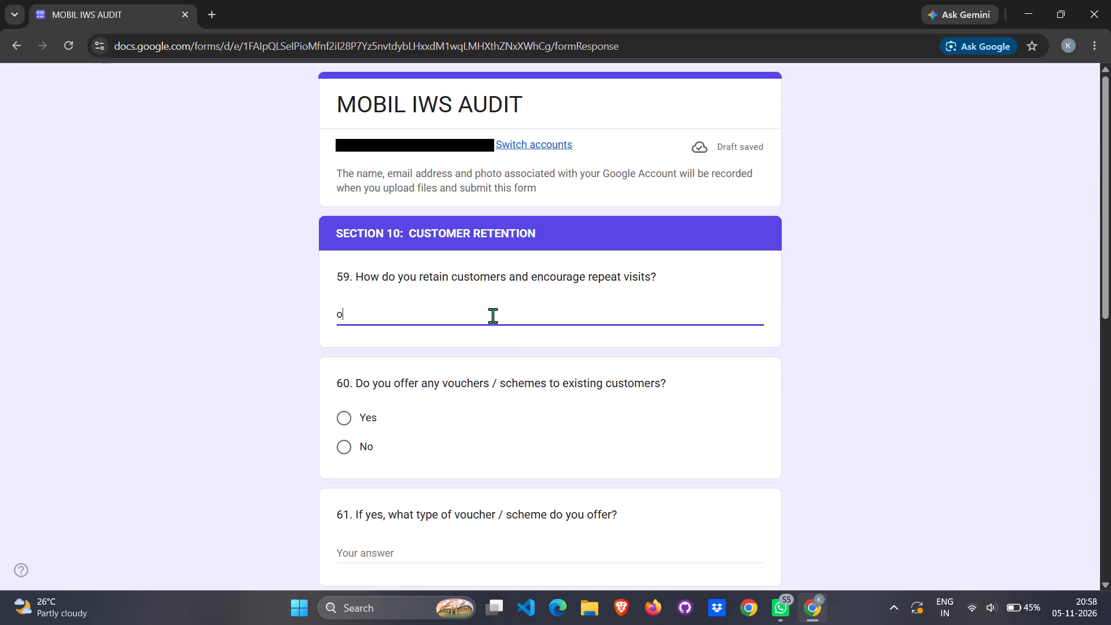
{"action": "key", "text": "BackSpace"}
{"action": "type", "text": "berg"}
{"action": "type", "text": "in"}
Answer "No" to question 60 about offering vouchers or schemes to existing customers.
{"action": "left_click", "coordinate": [343, 448]}
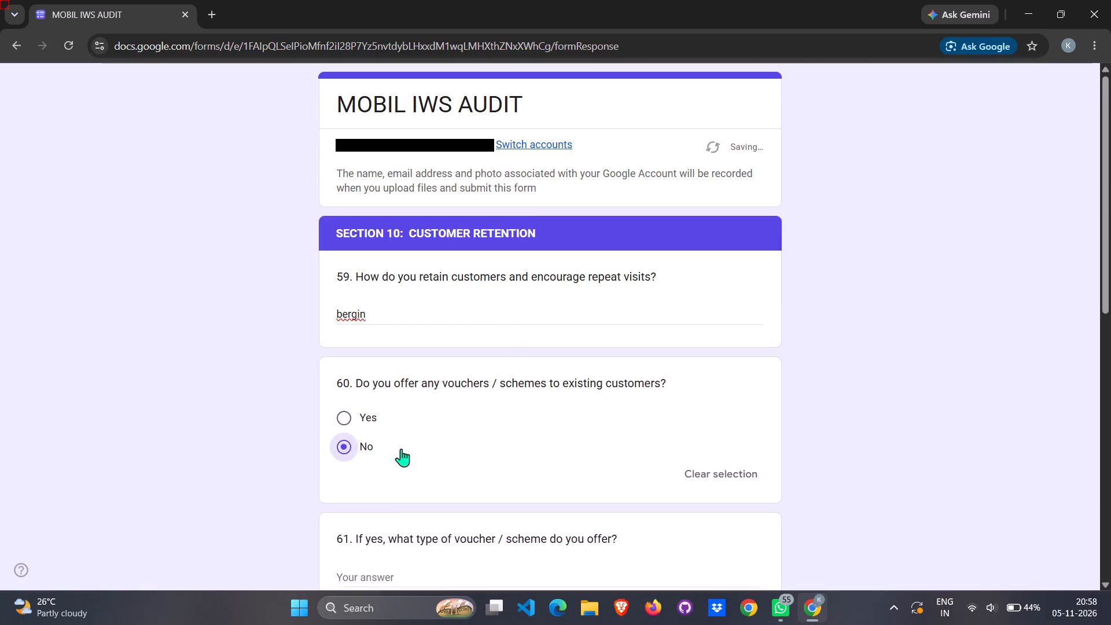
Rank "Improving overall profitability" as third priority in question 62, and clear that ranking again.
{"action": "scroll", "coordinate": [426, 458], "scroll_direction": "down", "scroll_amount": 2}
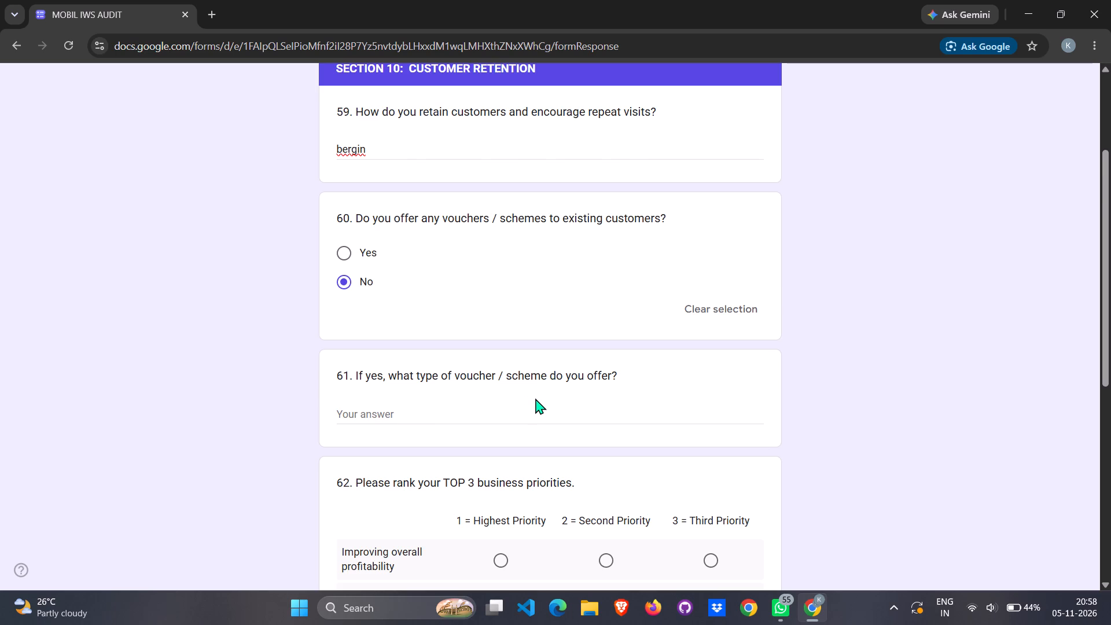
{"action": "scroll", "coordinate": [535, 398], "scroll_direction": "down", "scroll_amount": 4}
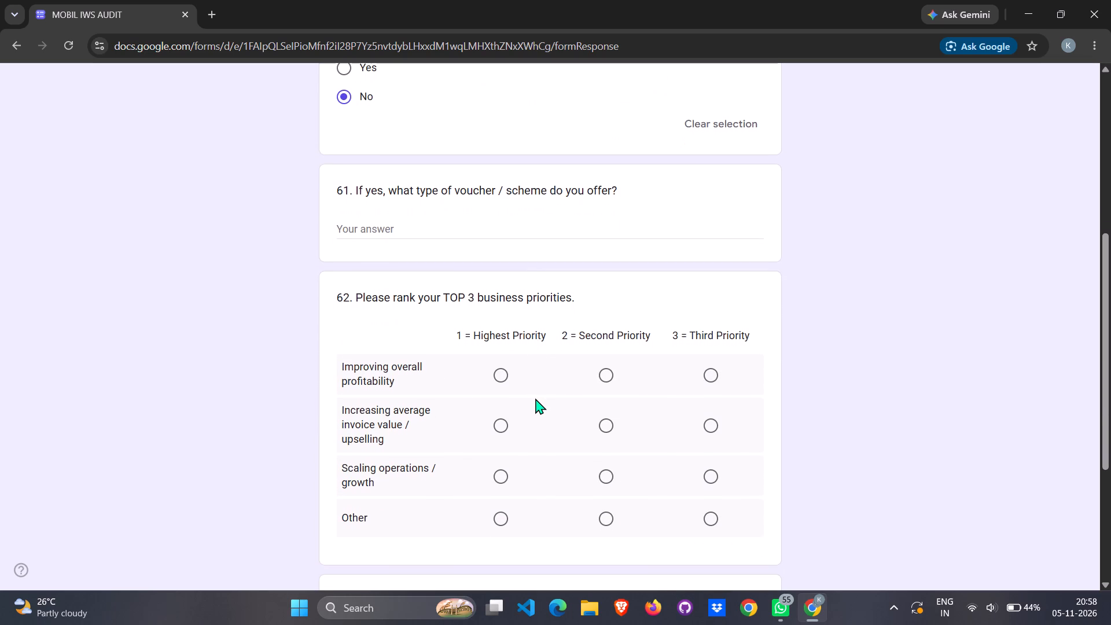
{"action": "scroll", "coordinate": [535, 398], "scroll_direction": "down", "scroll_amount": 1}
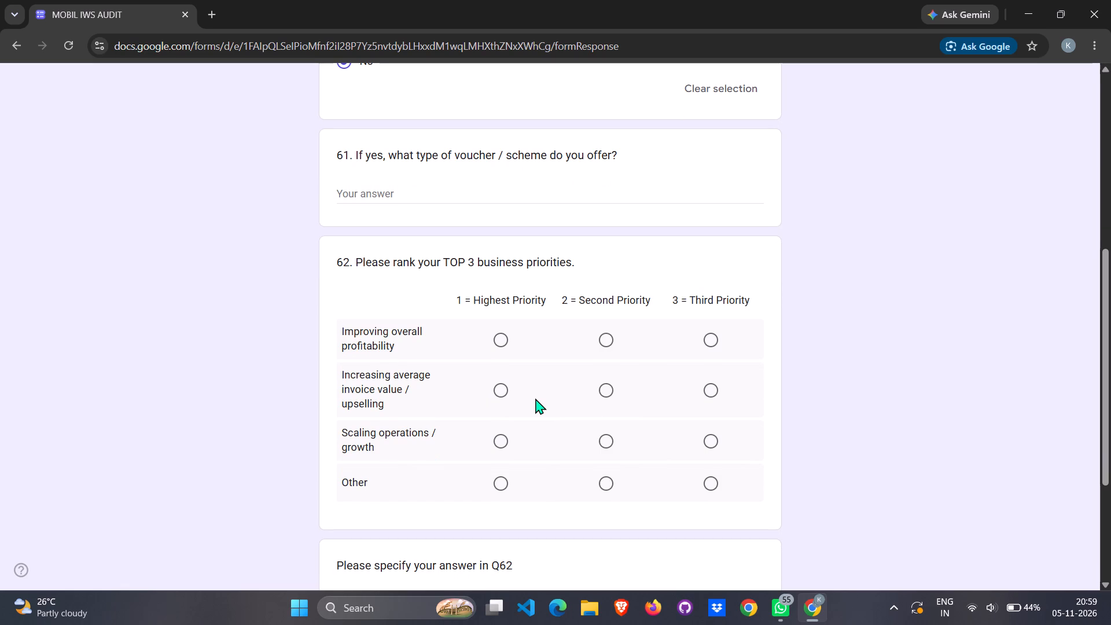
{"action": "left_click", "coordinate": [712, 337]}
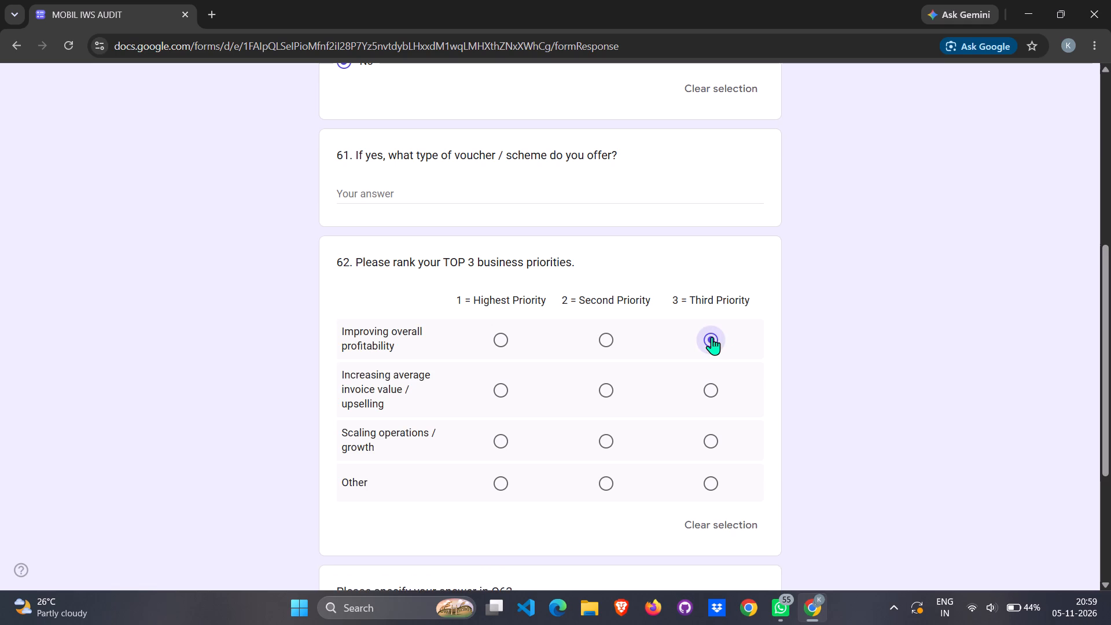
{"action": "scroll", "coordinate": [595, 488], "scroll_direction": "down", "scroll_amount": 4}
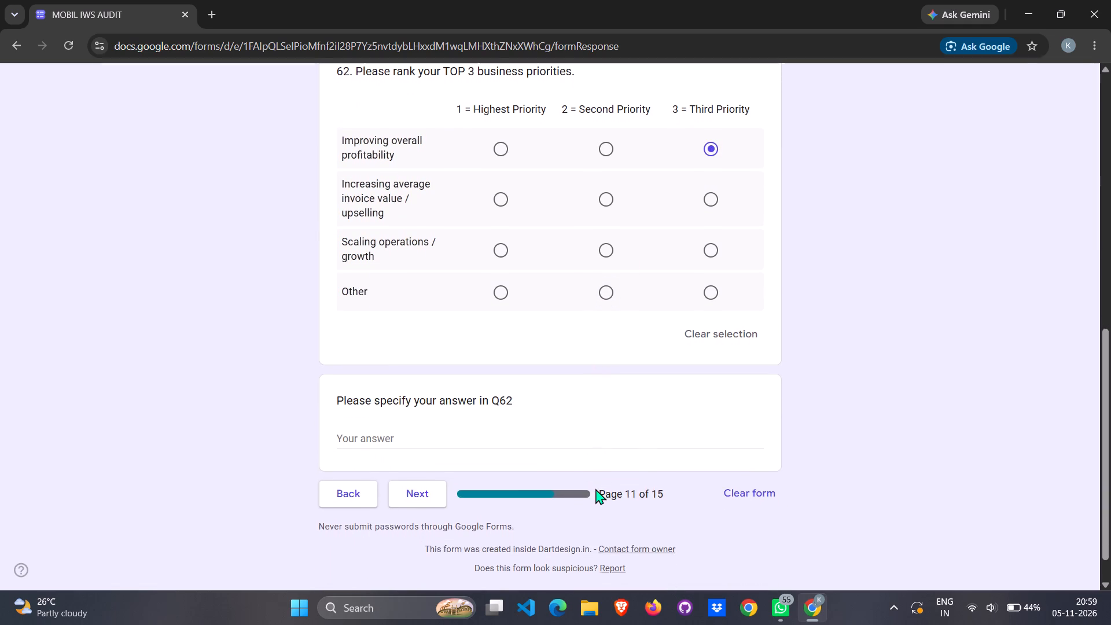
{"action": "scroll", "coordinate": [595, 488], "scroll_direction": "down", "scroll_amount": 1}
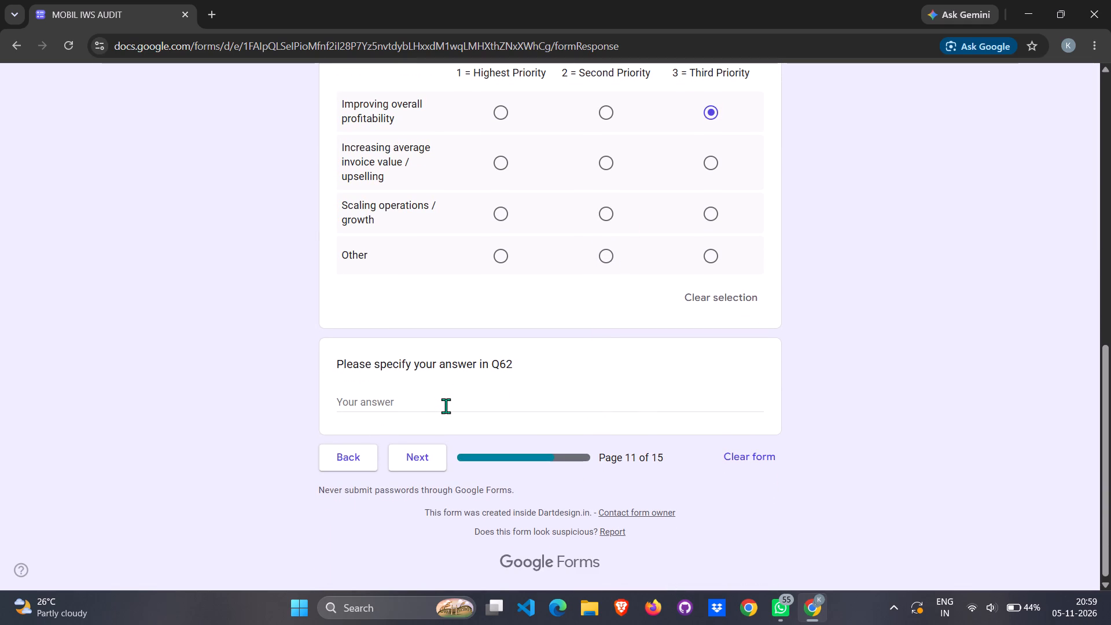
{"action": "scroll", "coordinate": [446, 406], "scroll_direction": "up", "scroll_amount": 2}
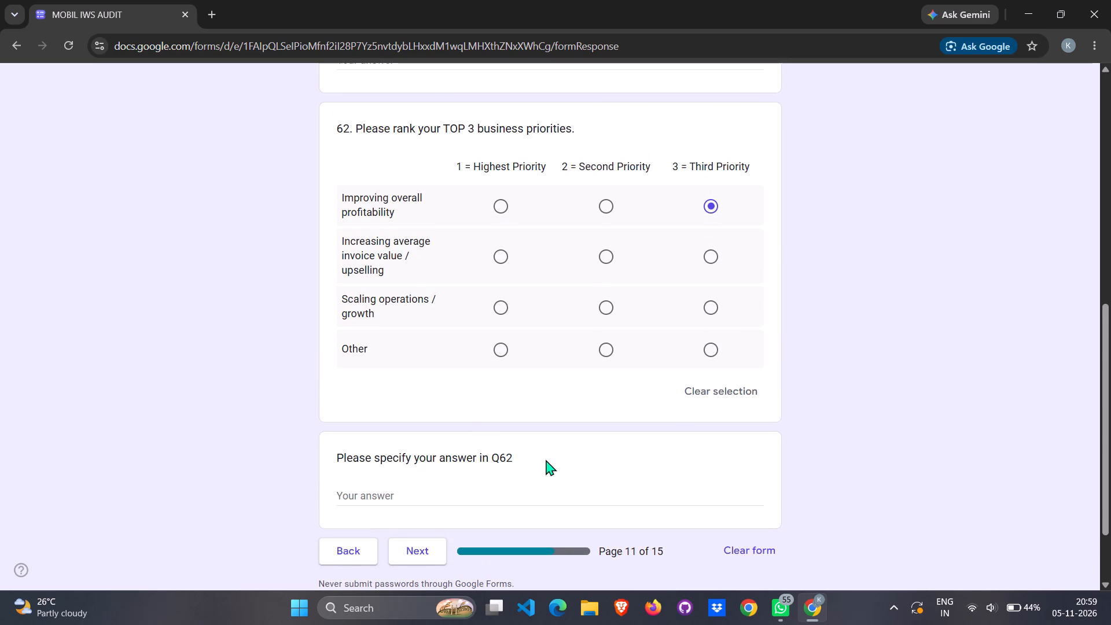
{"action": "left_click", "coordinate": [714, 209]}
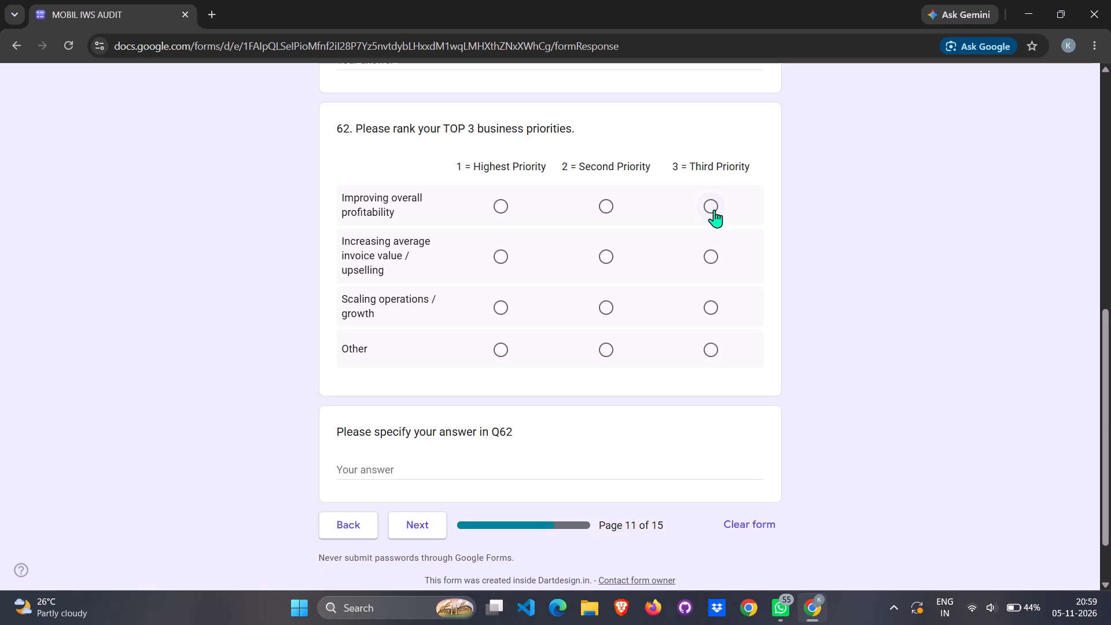